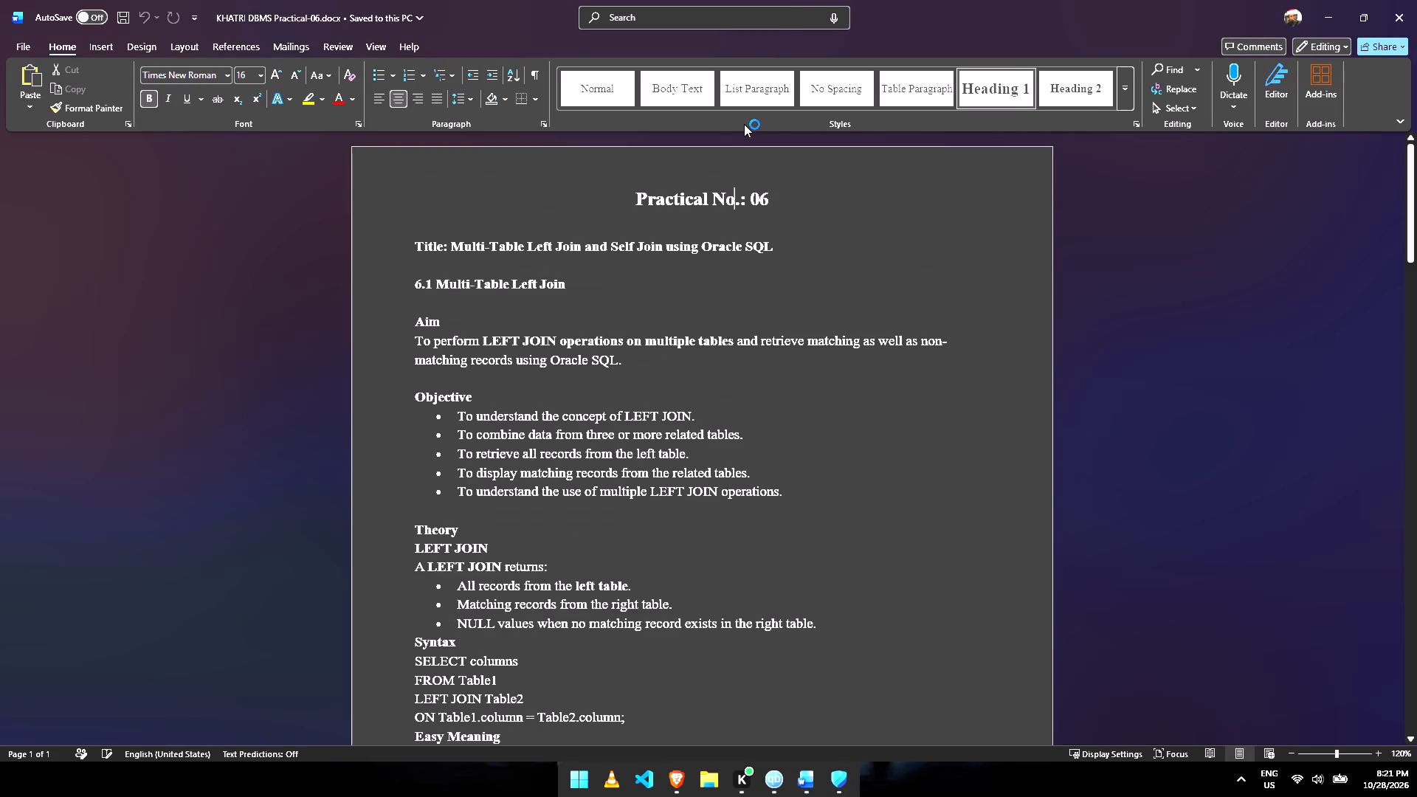
# Replace the "Practical No.: " text in the document's top heading with "E", directly before 06.
pyautogui.press('Right')
pyautogui.hotkey('ctrl', 'BackSpace')
pyautogui.hotkey('ctrl', 'BackSpace')
pyautogui.hotkey('ctrl', 'BackSpace')
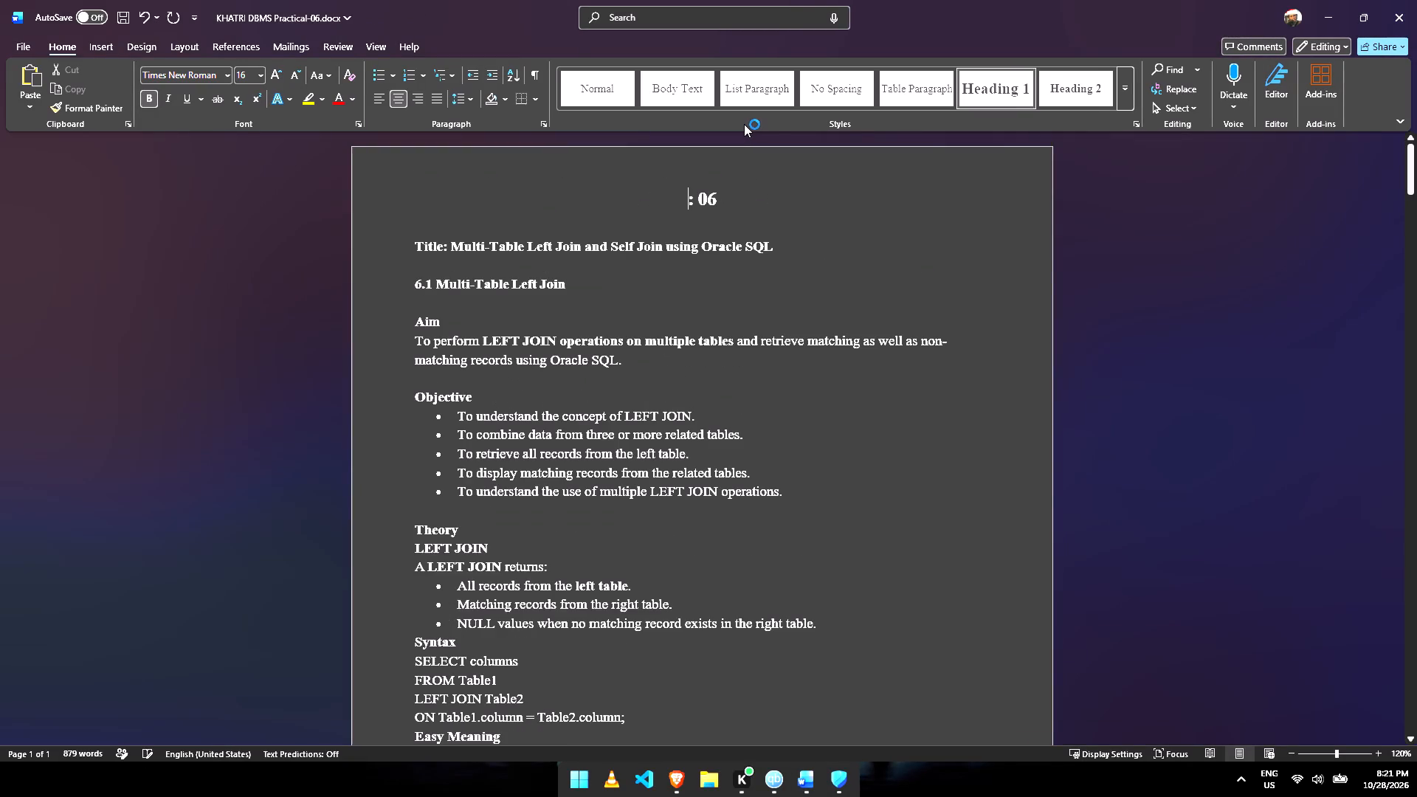
pyautogui.hotkey('ctrl', 'Right')
pyautogui.press('BackSpace')
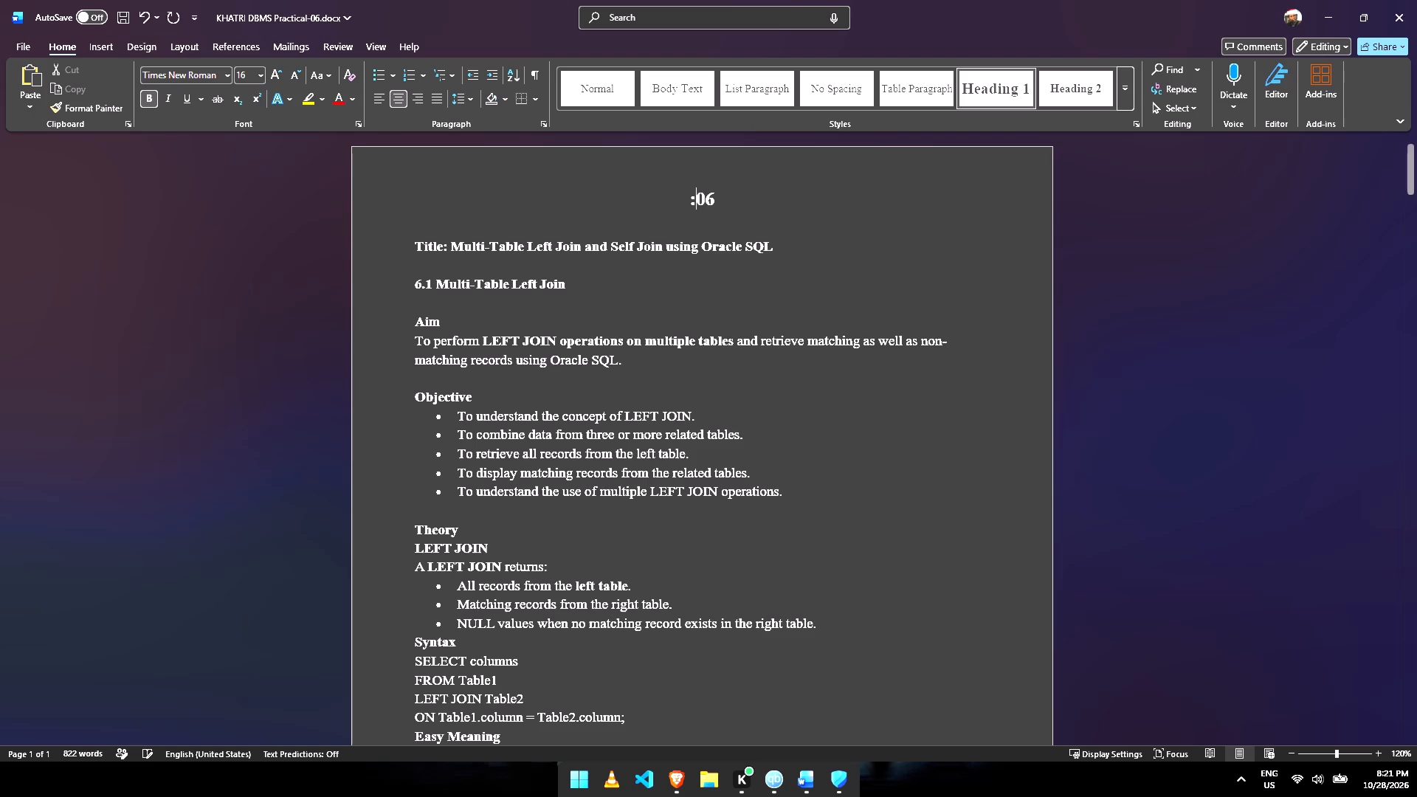
pyautogui.press('BackSpace')
pyautogui.write('E')
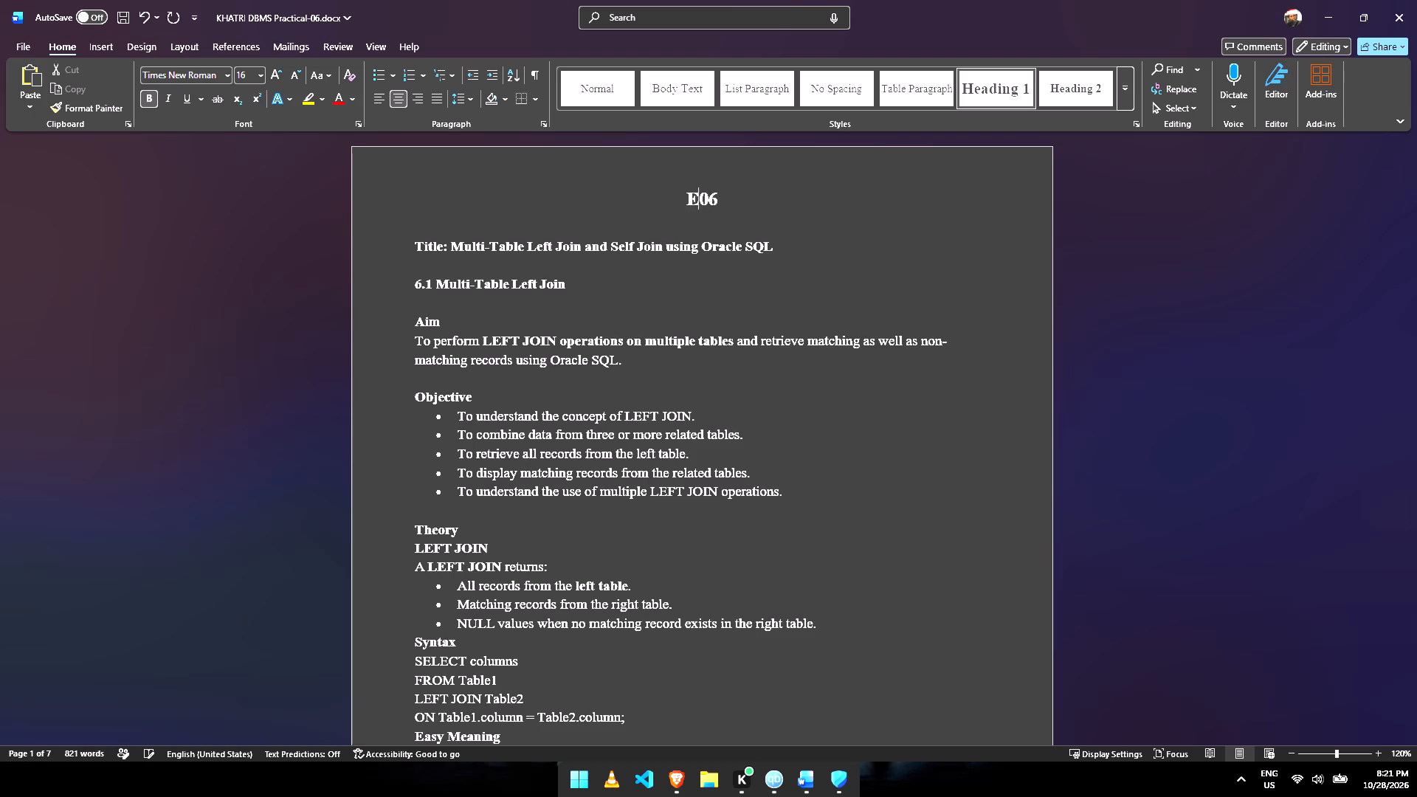
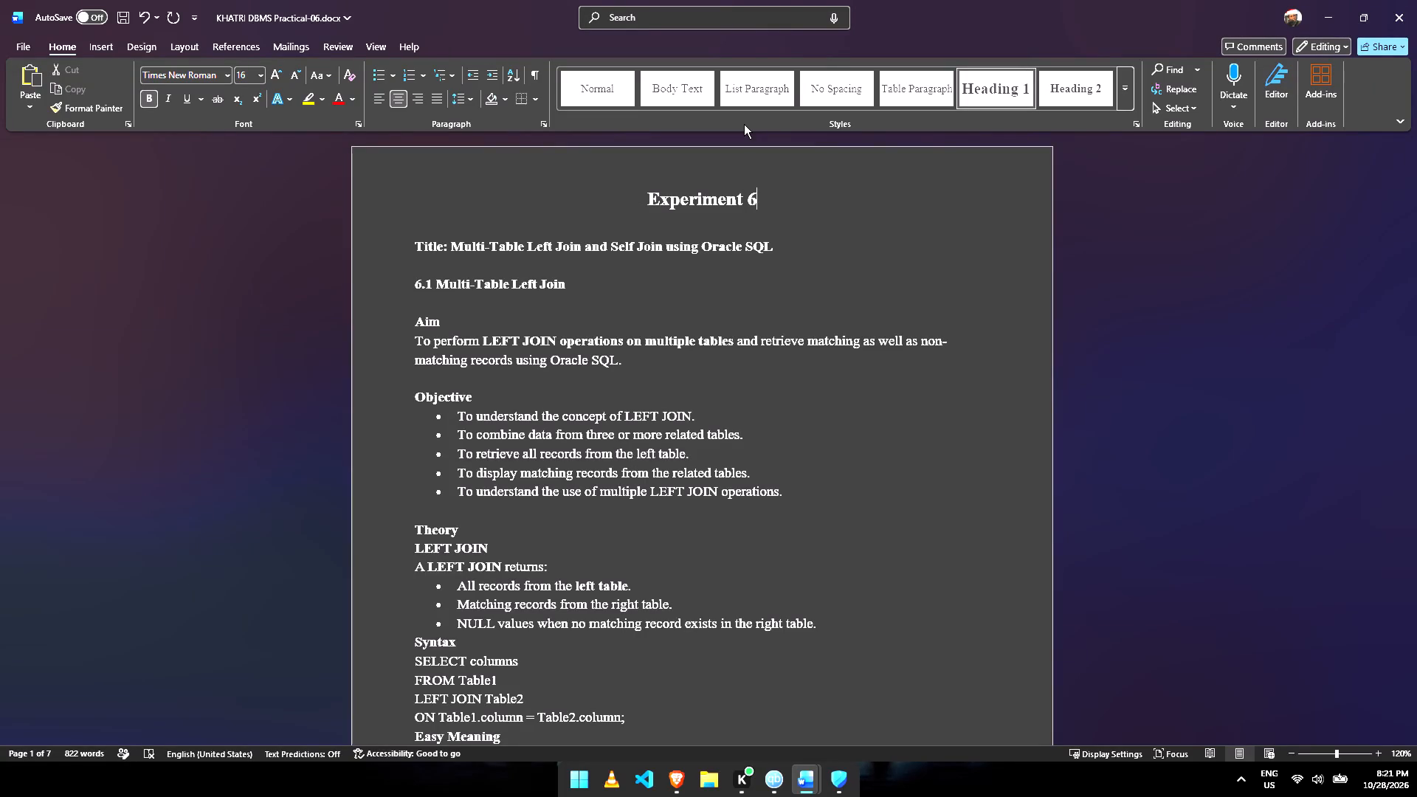
# Underline the whole "Experiment 6" heading at the top of the document.
pyautogui.hotkey('ctrl', 'shift', 'Left')
pyautogui.hotkey('ctrl', 'shift', 'Left')
pyautogui.hotkey('ctrl', 'u')
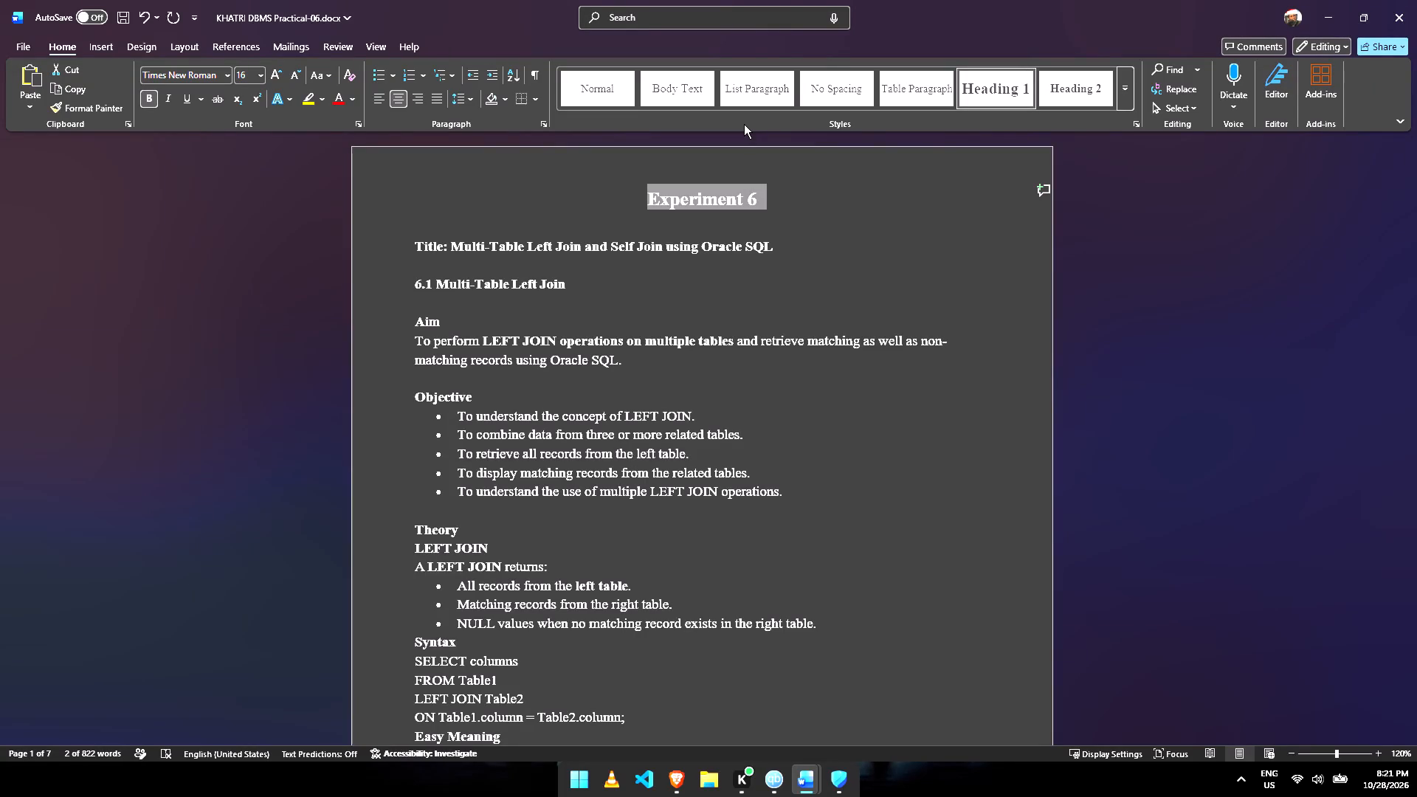
pyautogui.press('Escape')
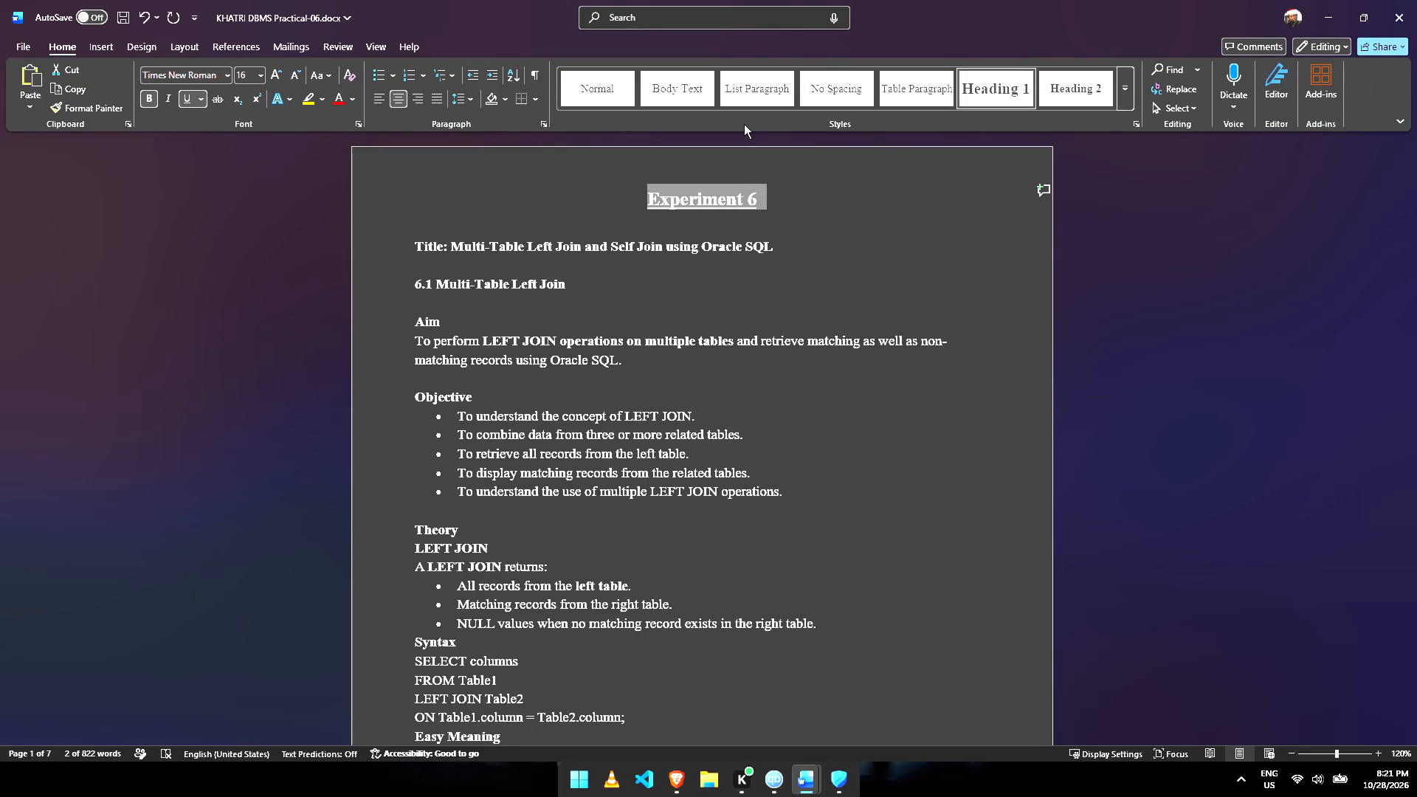
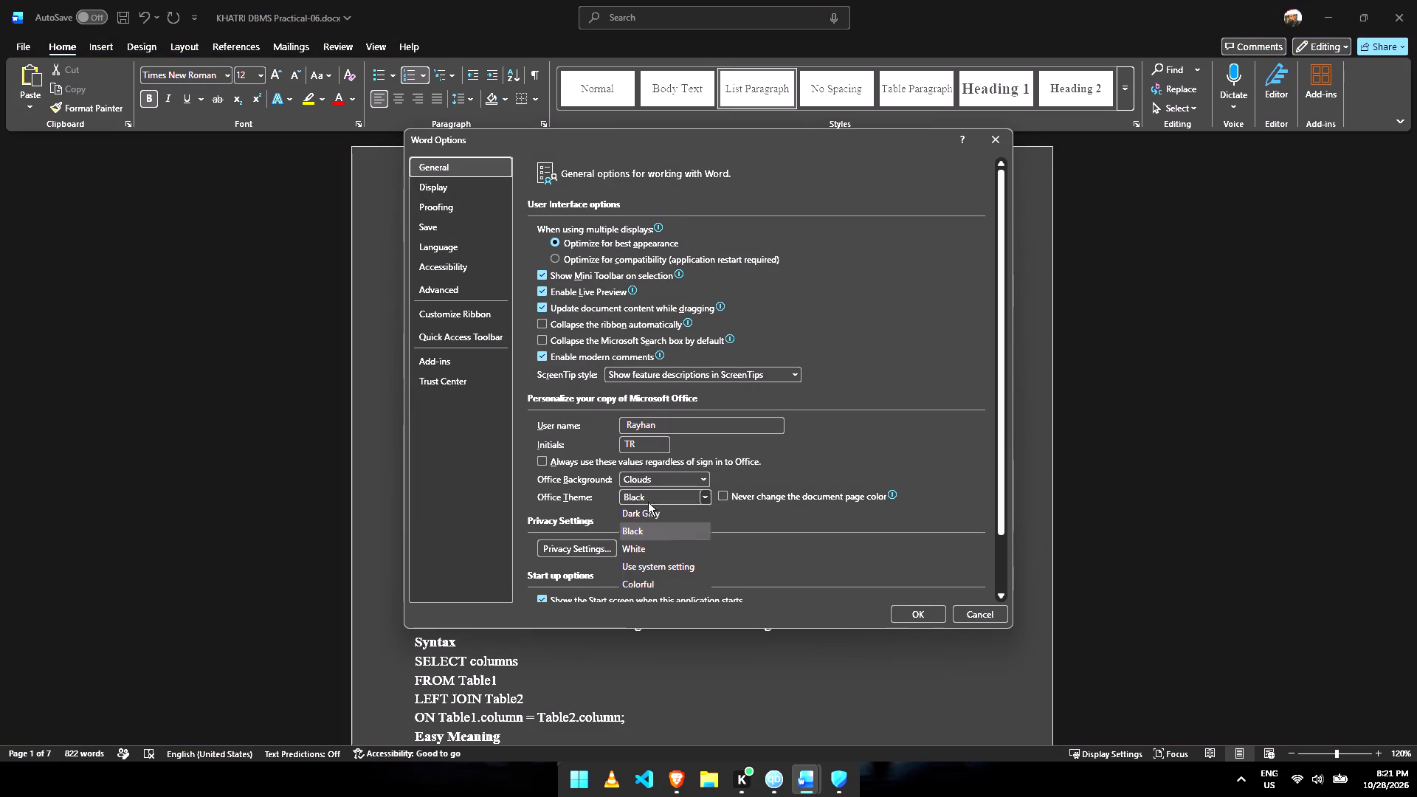
# Change the Office theme to White in the general options.
pyautogui.click(649, 545)
pyautogui.click(910, 628)
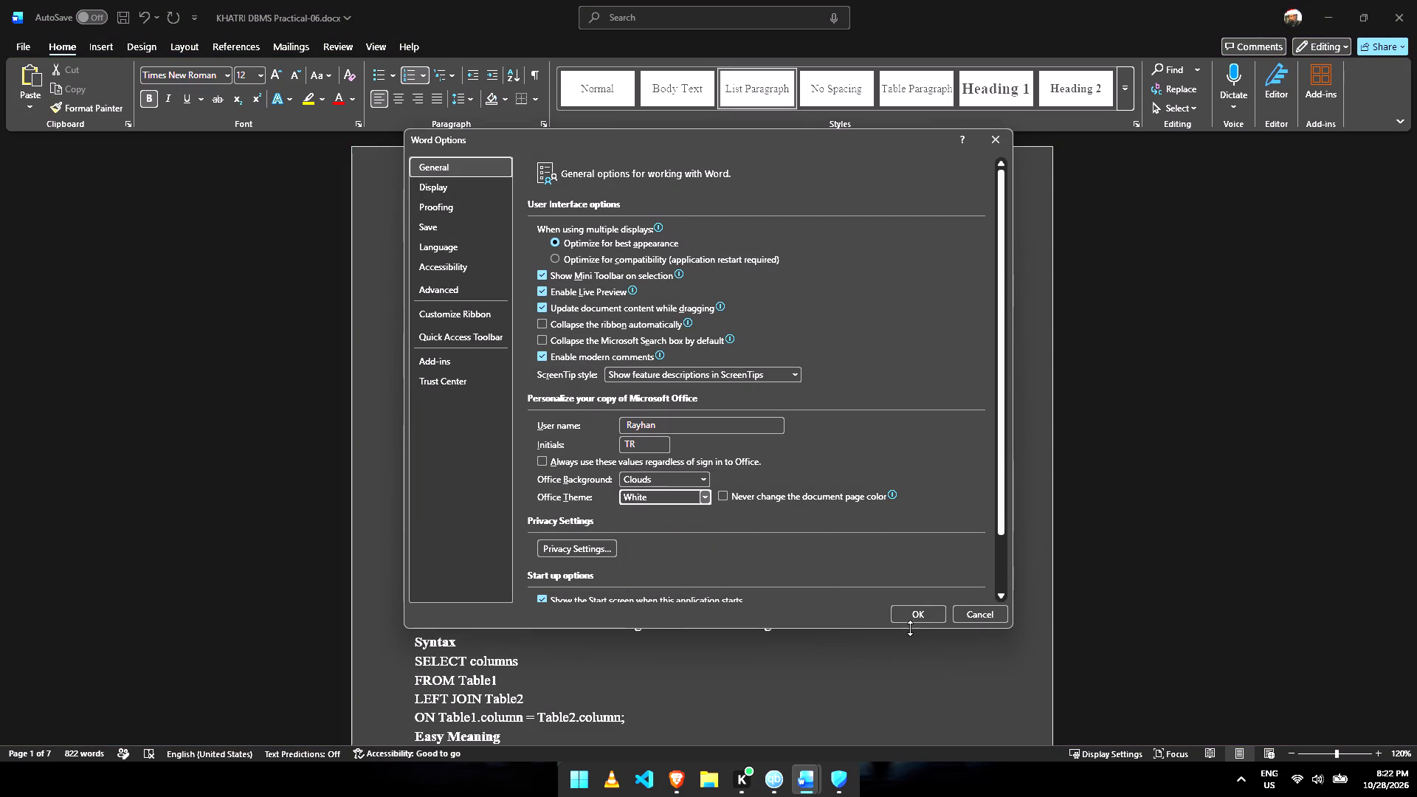
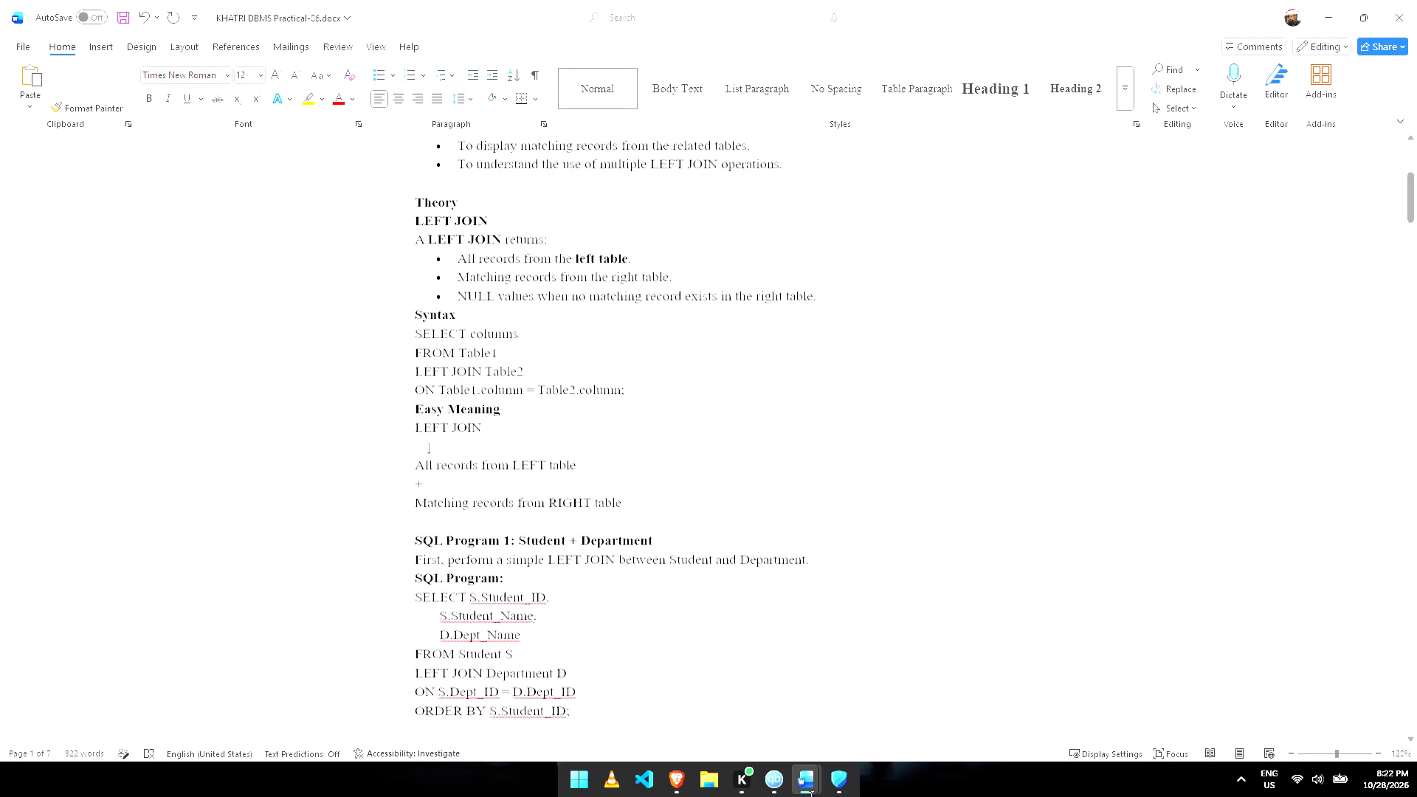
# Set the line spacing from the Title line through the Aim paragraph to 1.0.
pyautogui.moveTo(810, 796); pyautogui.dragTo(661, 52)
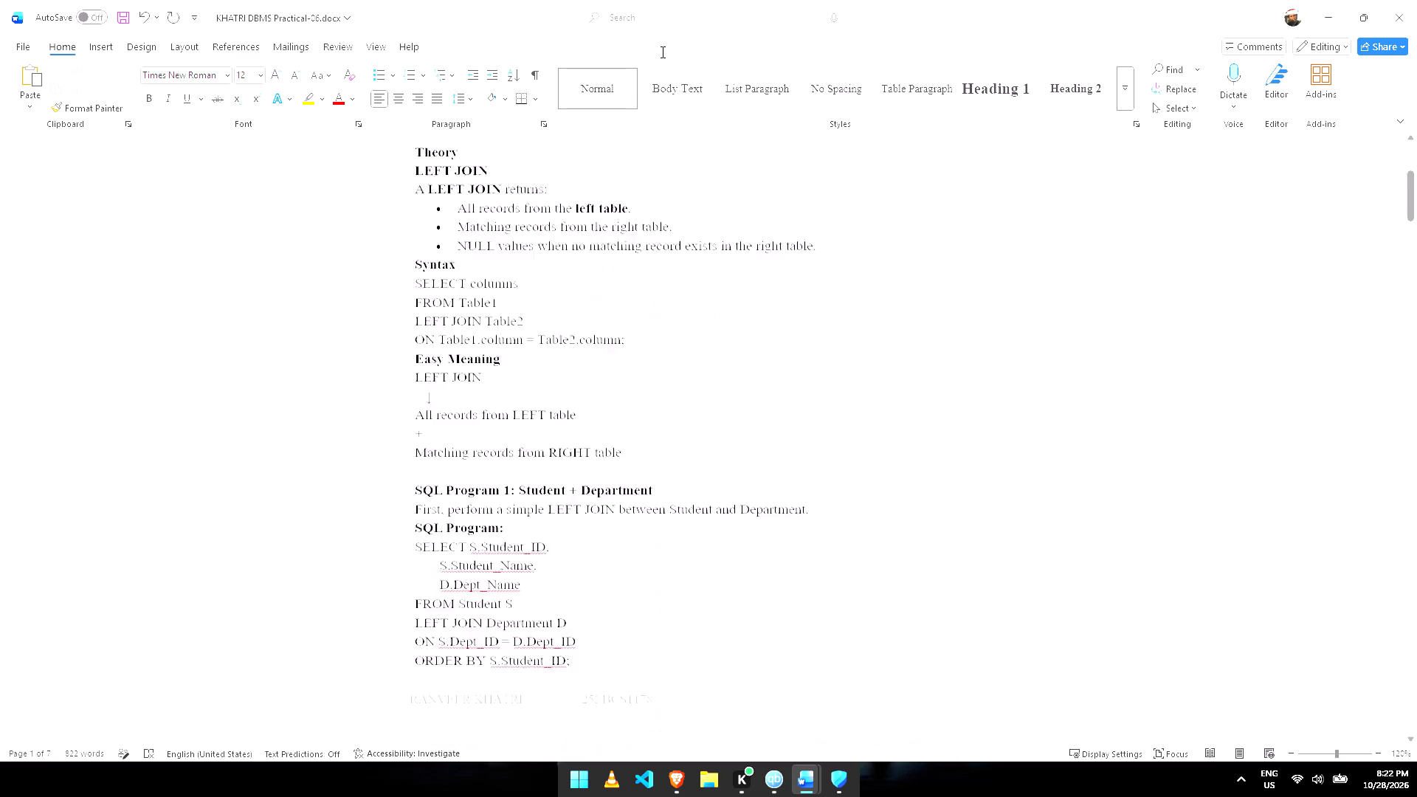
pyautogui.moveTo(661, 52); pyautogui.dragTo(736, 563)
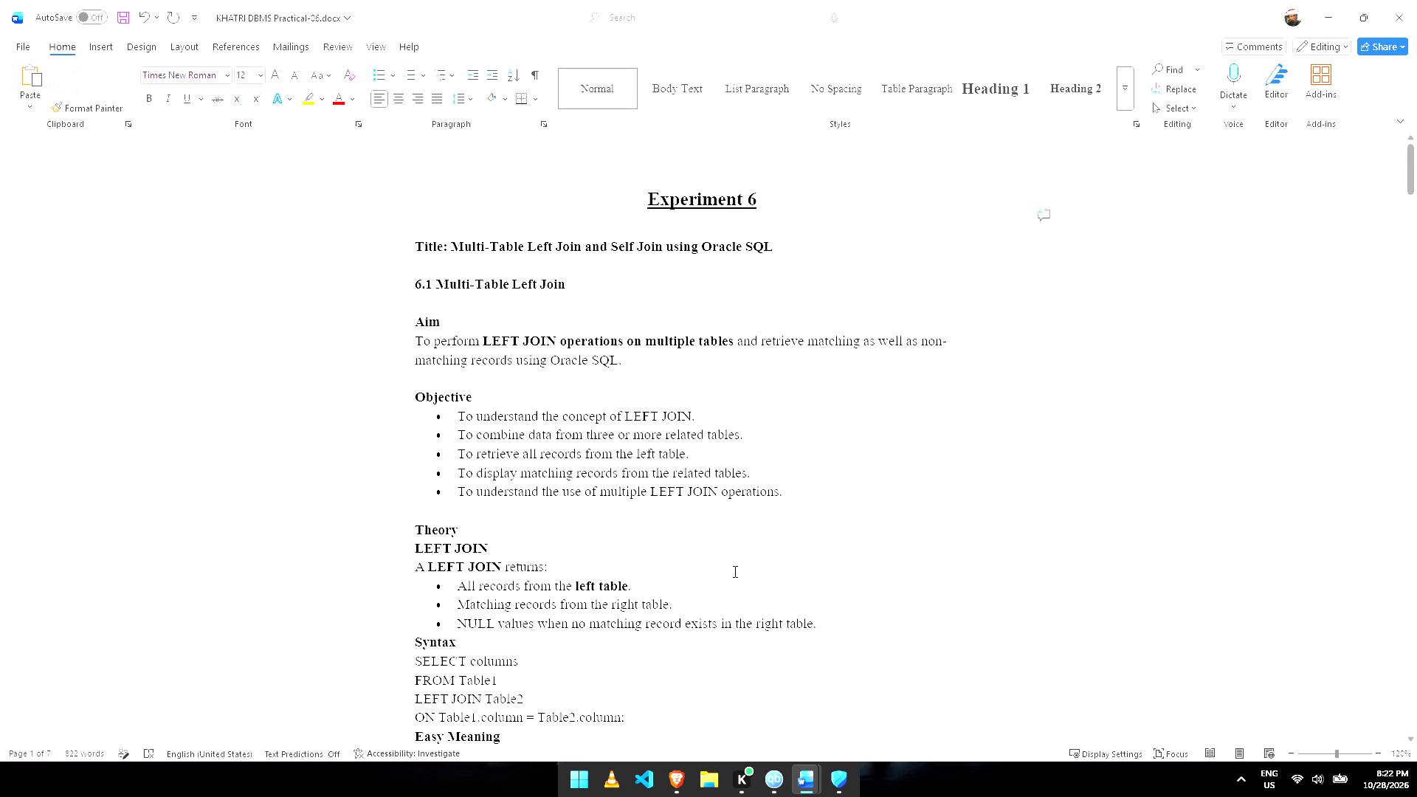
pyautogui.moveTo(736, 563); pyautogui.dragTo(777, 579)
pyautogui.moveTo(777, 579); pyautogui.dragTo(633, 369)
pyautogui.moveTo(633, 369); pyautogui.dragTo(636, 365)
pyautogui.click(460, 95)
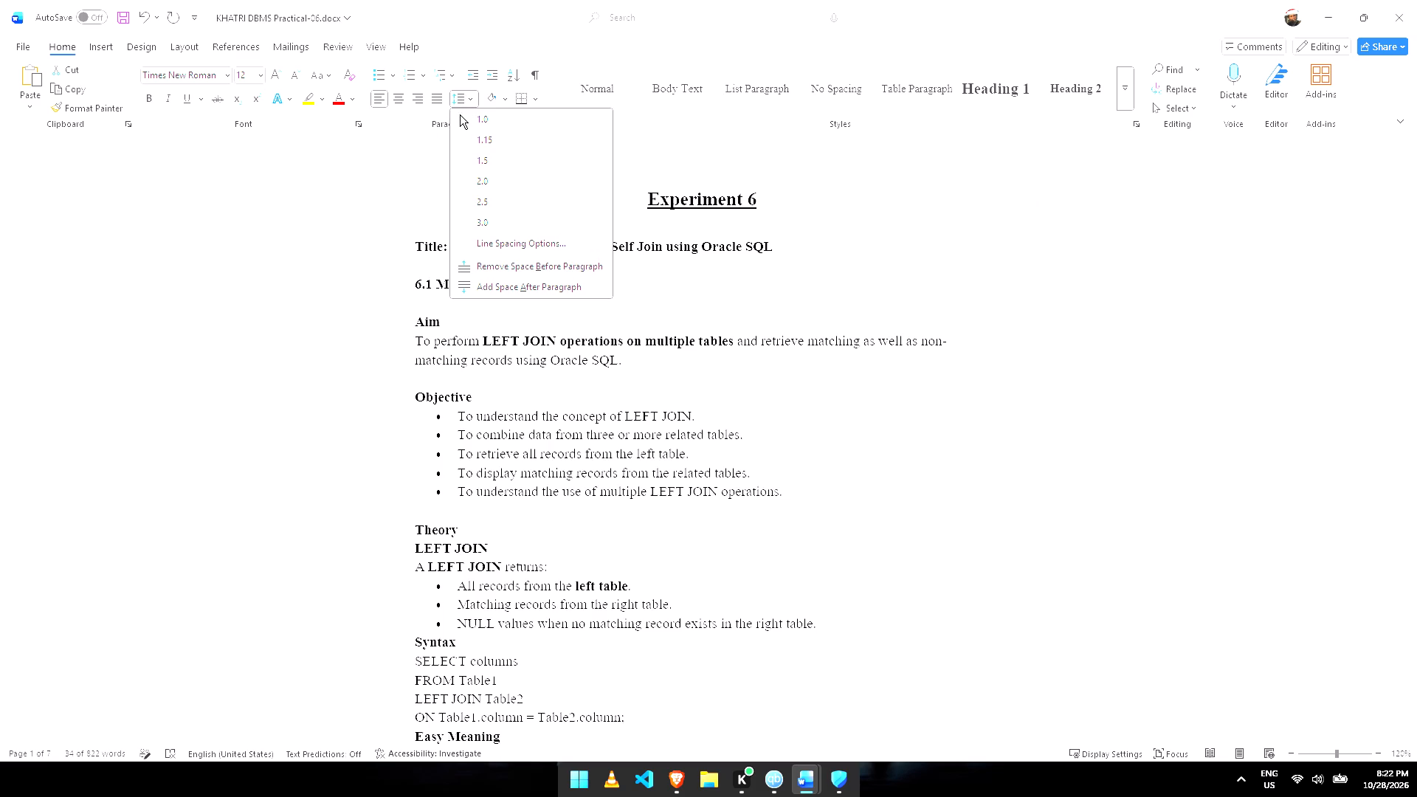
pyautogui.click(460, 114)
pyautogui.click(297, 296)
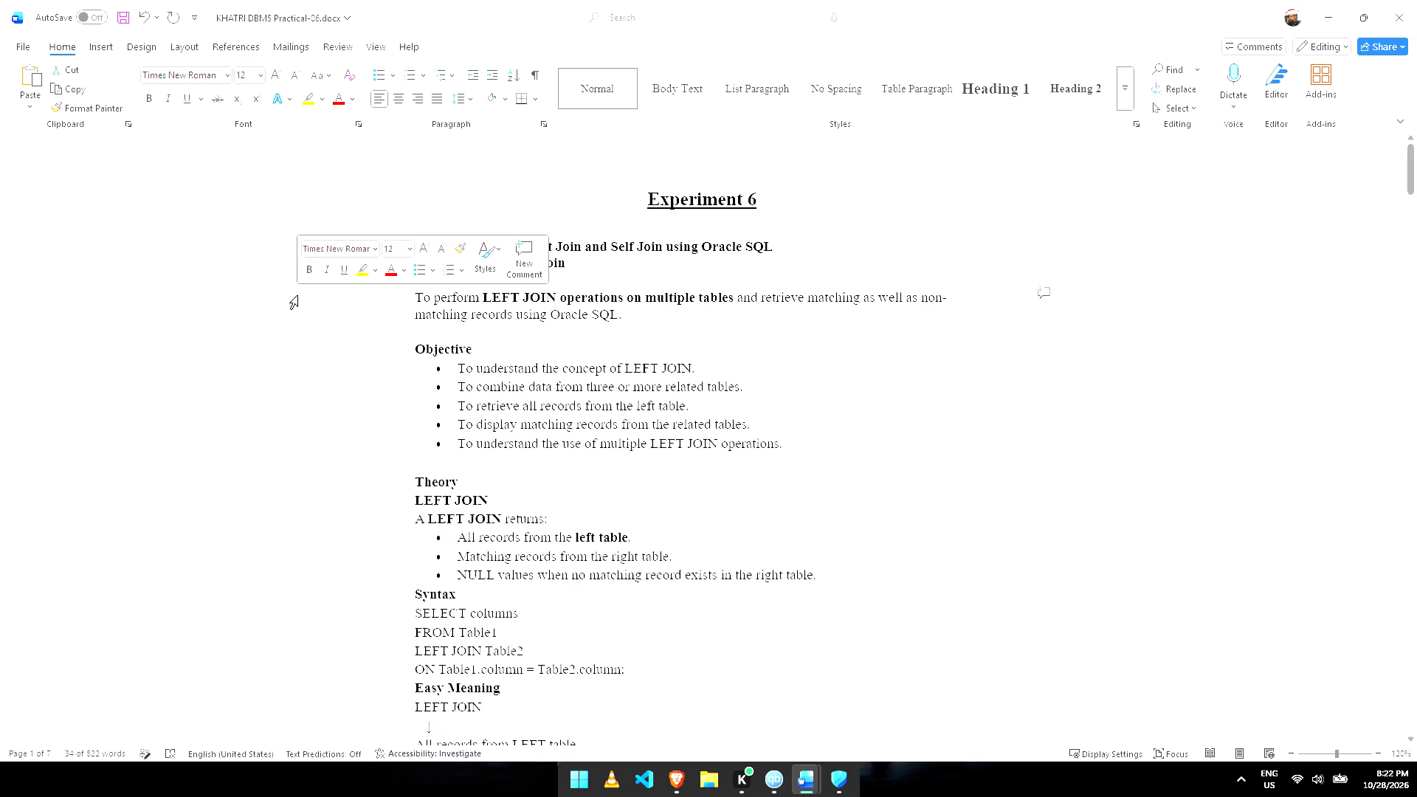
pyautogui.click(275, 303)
# Set the line spacing of the Title line and the "6.1 Multi-Table Left Join" heading to 1.5.
pyautogui.moveTo(416, 244); pyautogui.dragTo(465, 257)
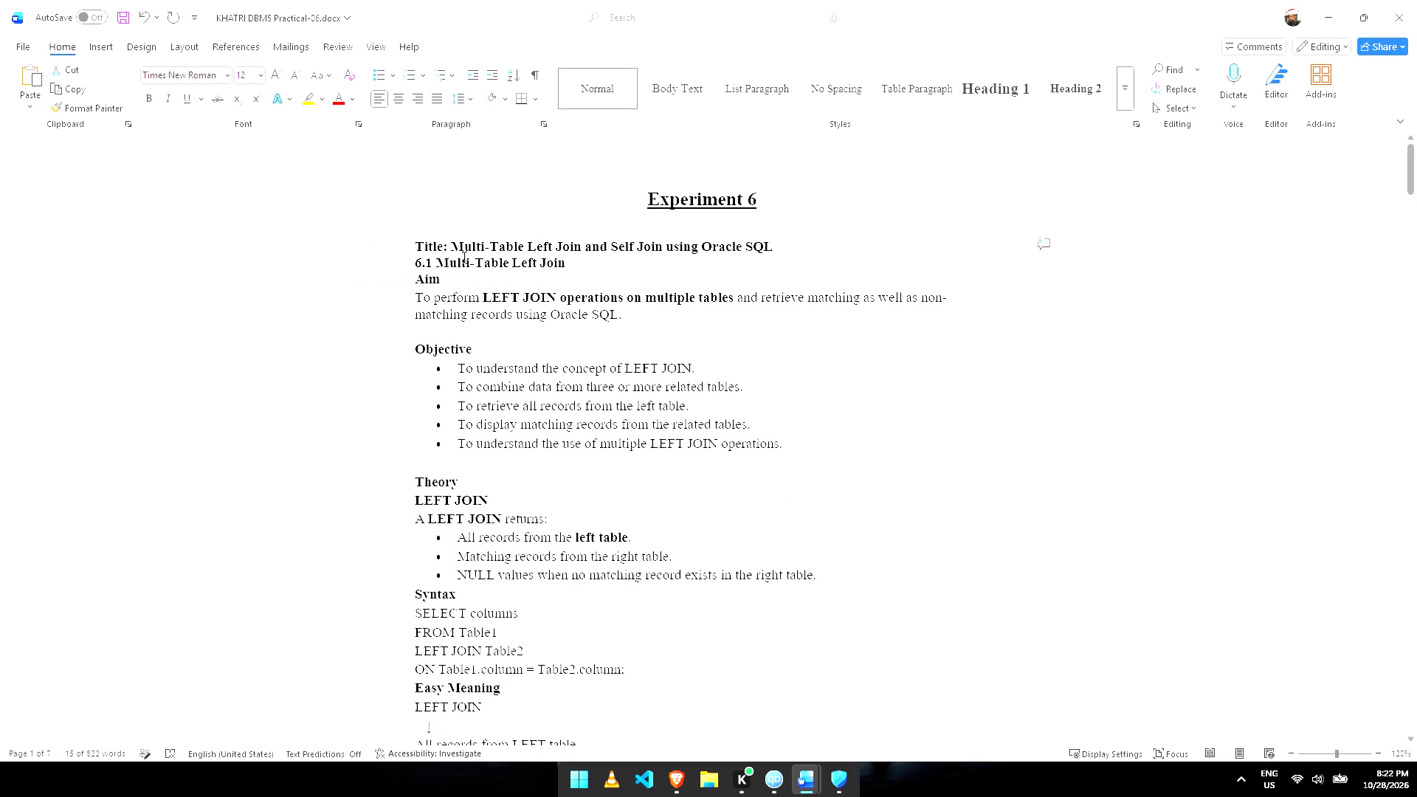
pyautogui.moveTo(465, 257); pyautogui.dragTo(570, 263)
pyautogui.click(570, 263)
pyautogui.moveTo(570, 263); pyautogui.dragTo(383, 244)
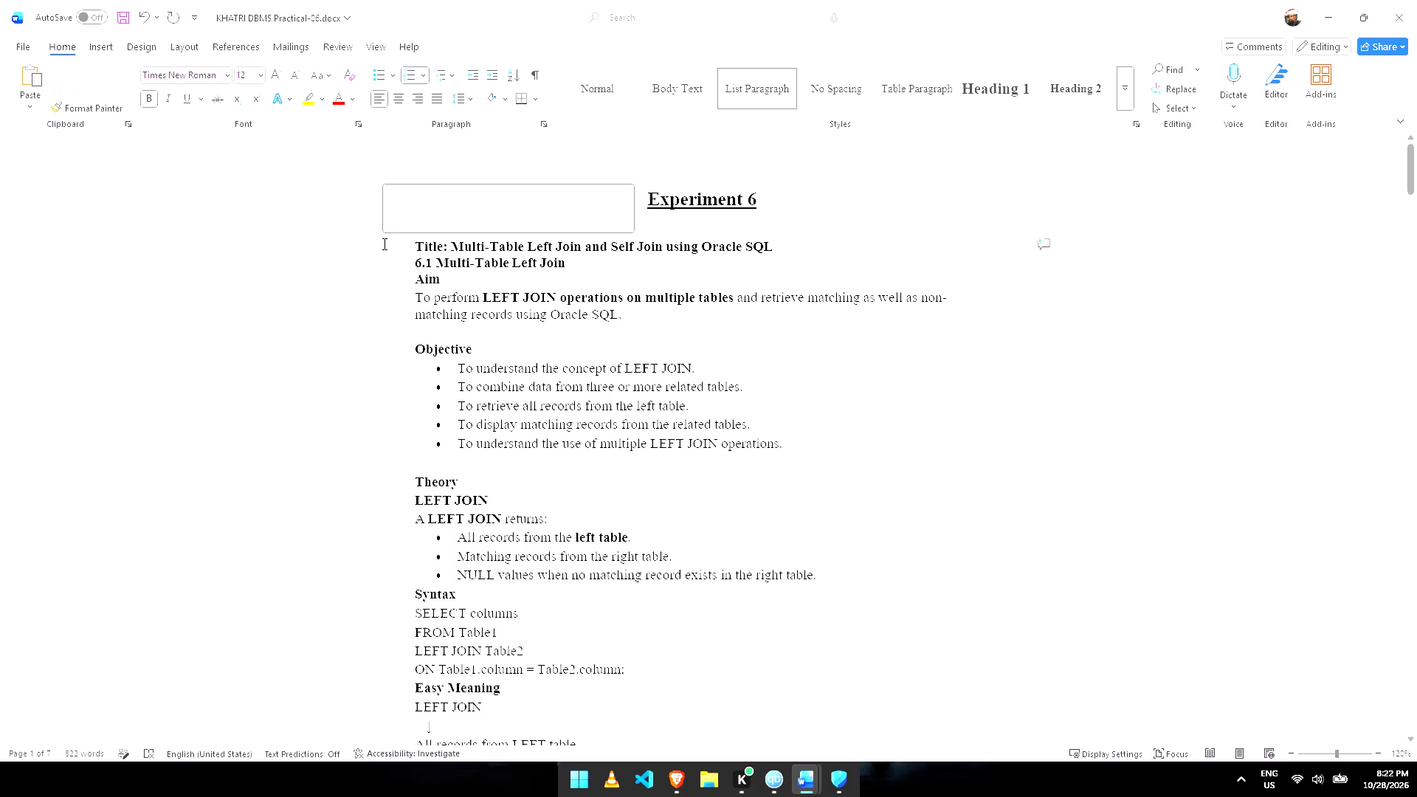
pyautogui.click(465, 103)
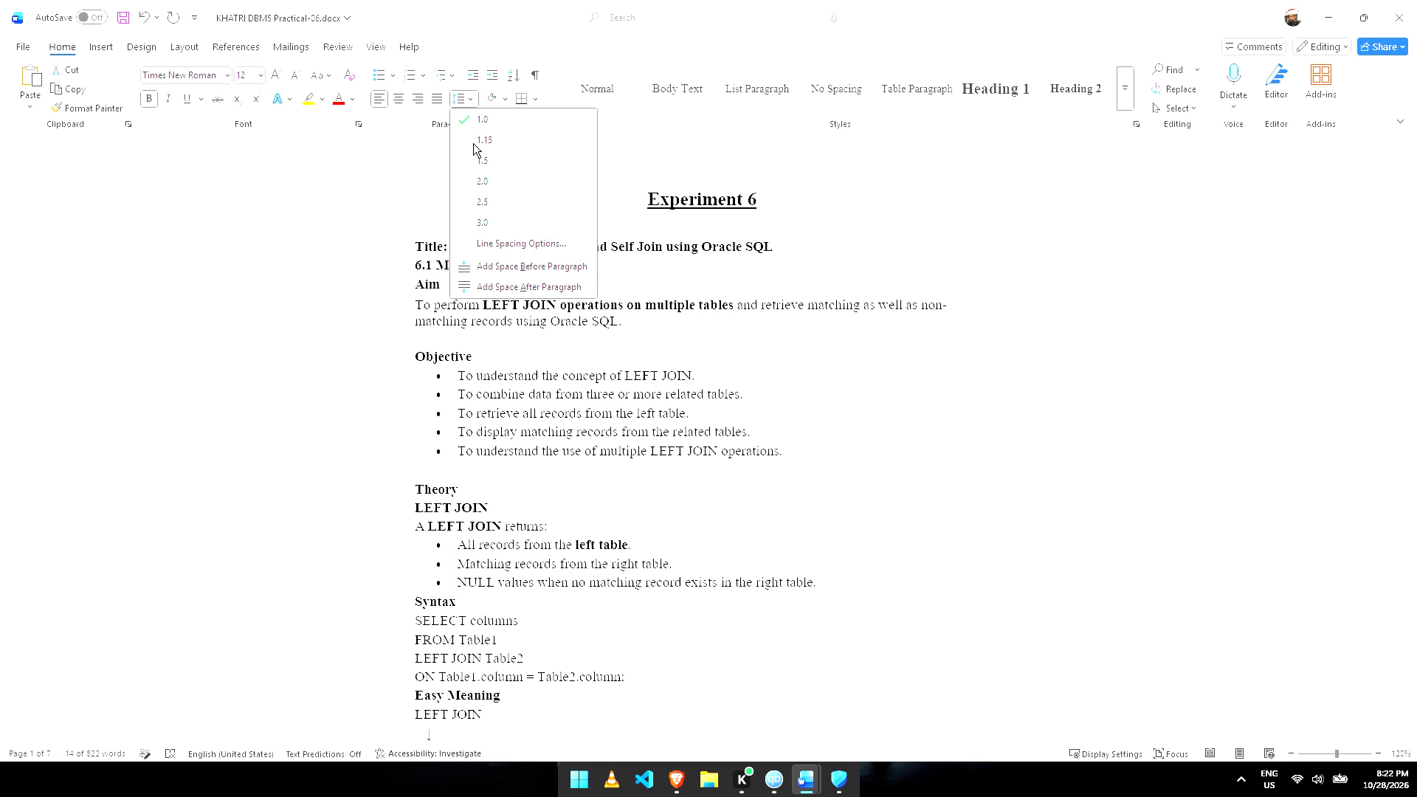
pyautogui.moveTo(473, 150); pyautogui.dragTo(475, 168)
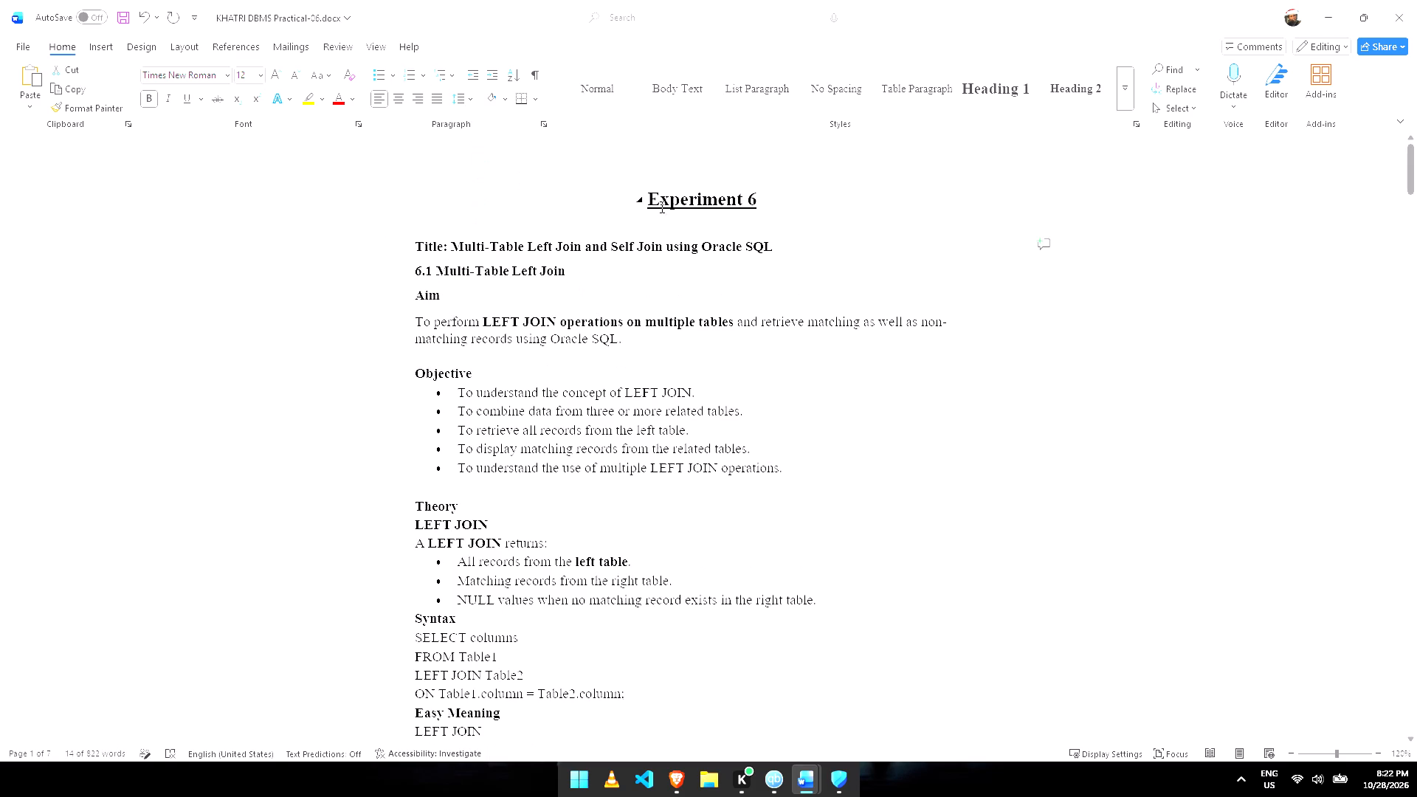
pyautogui.click(601, 224)
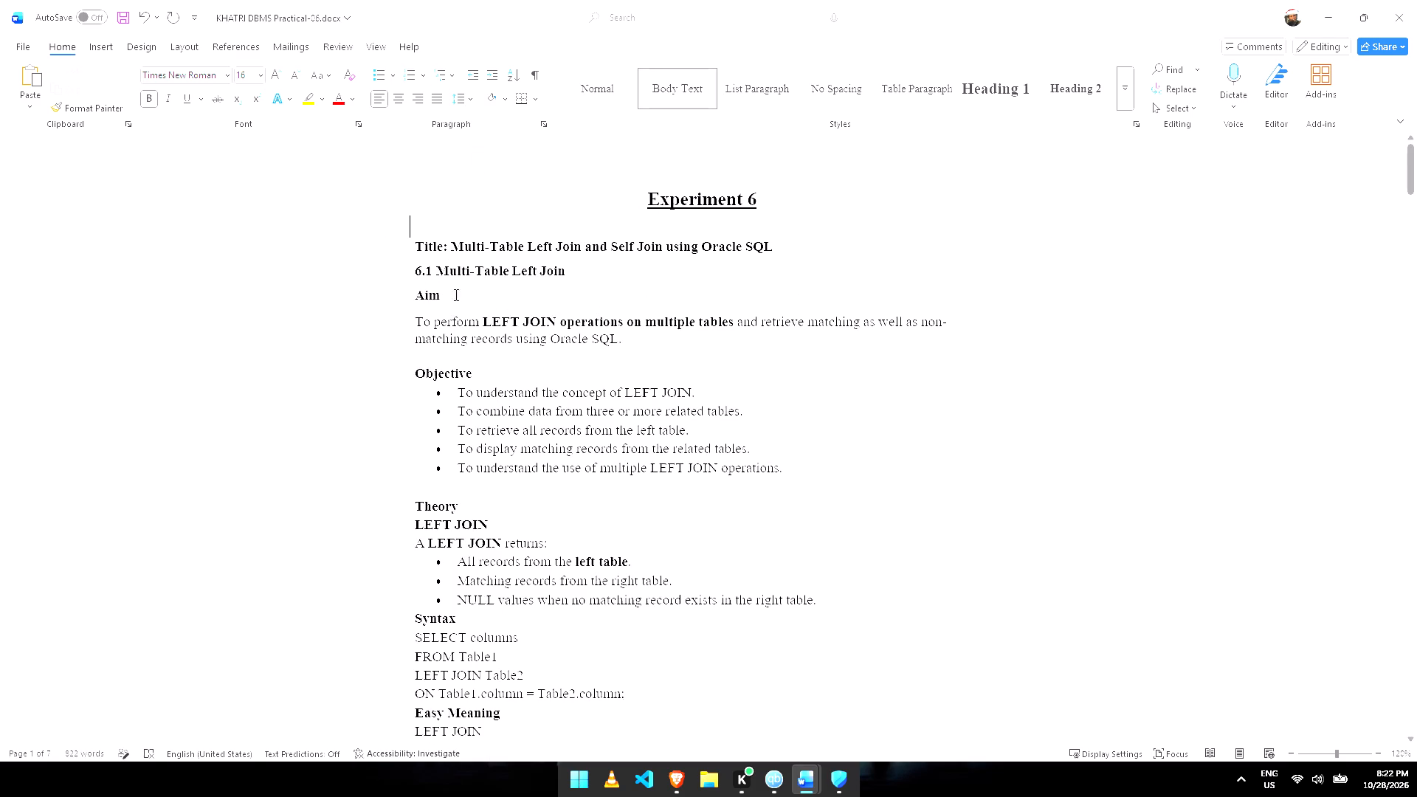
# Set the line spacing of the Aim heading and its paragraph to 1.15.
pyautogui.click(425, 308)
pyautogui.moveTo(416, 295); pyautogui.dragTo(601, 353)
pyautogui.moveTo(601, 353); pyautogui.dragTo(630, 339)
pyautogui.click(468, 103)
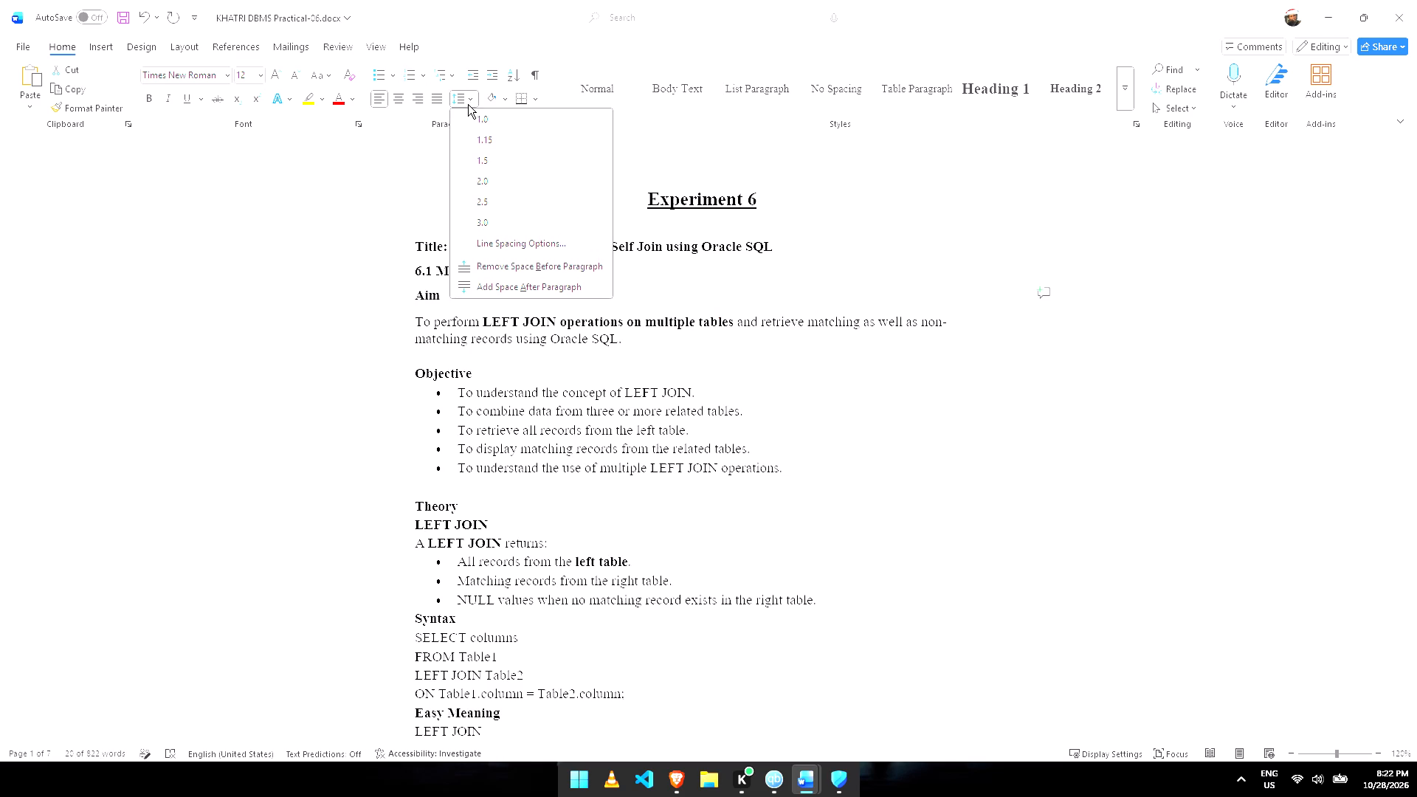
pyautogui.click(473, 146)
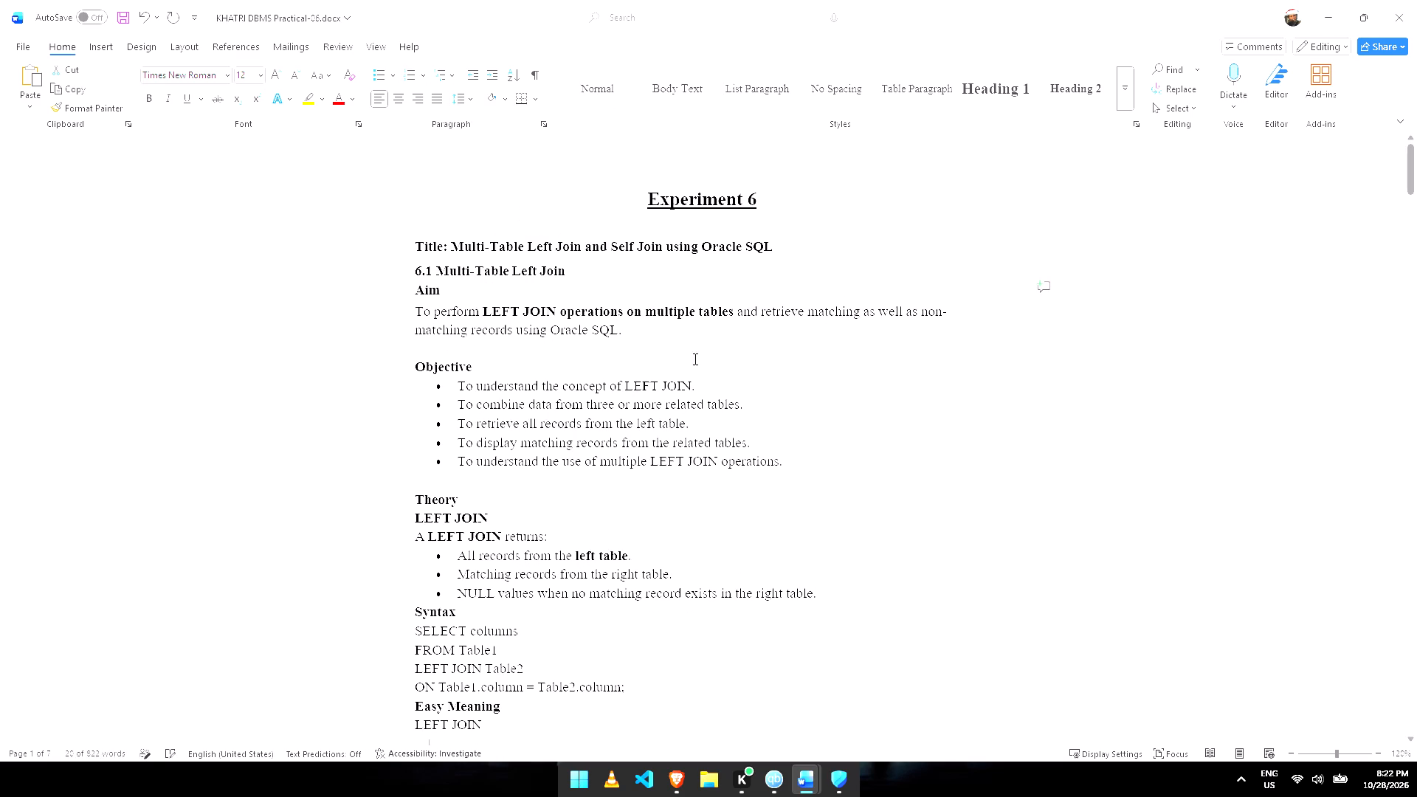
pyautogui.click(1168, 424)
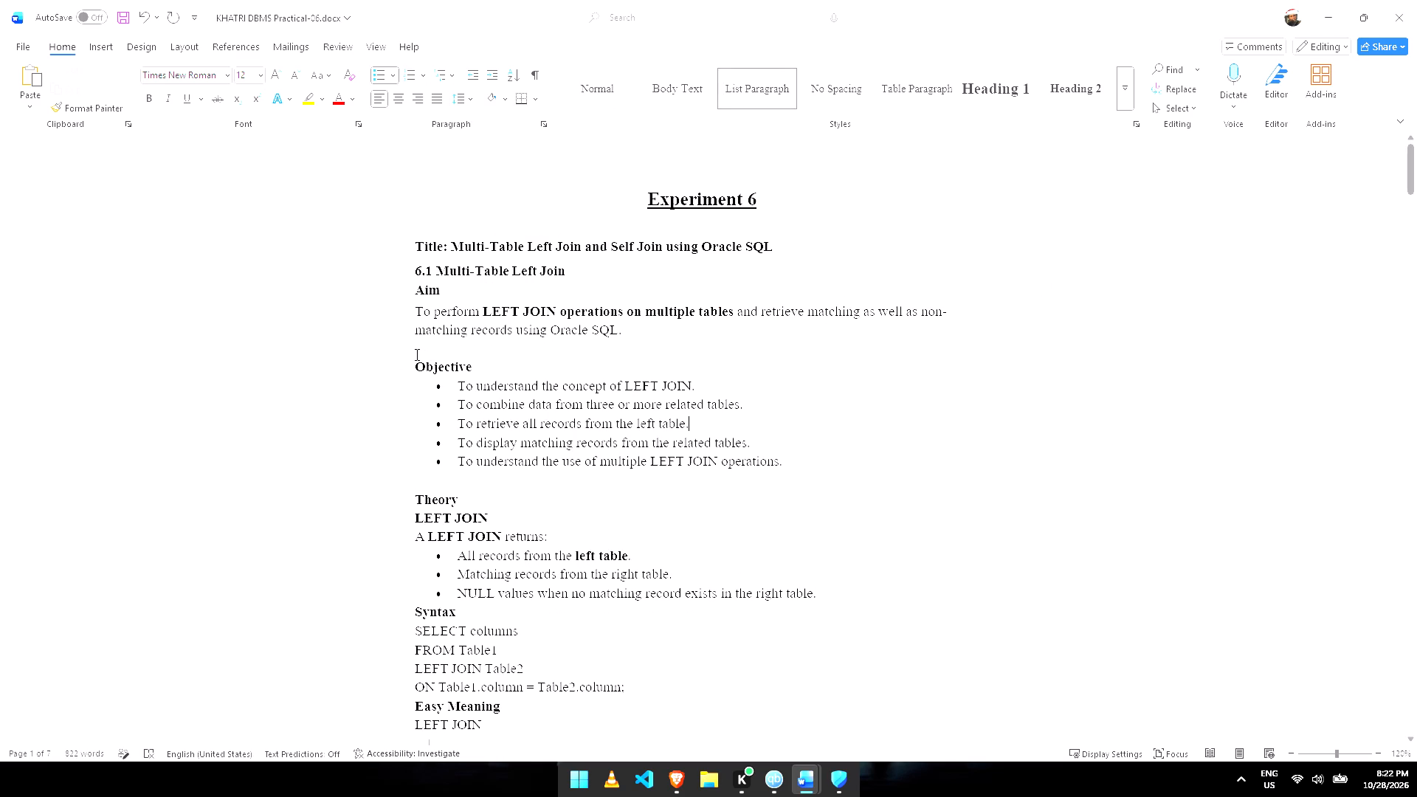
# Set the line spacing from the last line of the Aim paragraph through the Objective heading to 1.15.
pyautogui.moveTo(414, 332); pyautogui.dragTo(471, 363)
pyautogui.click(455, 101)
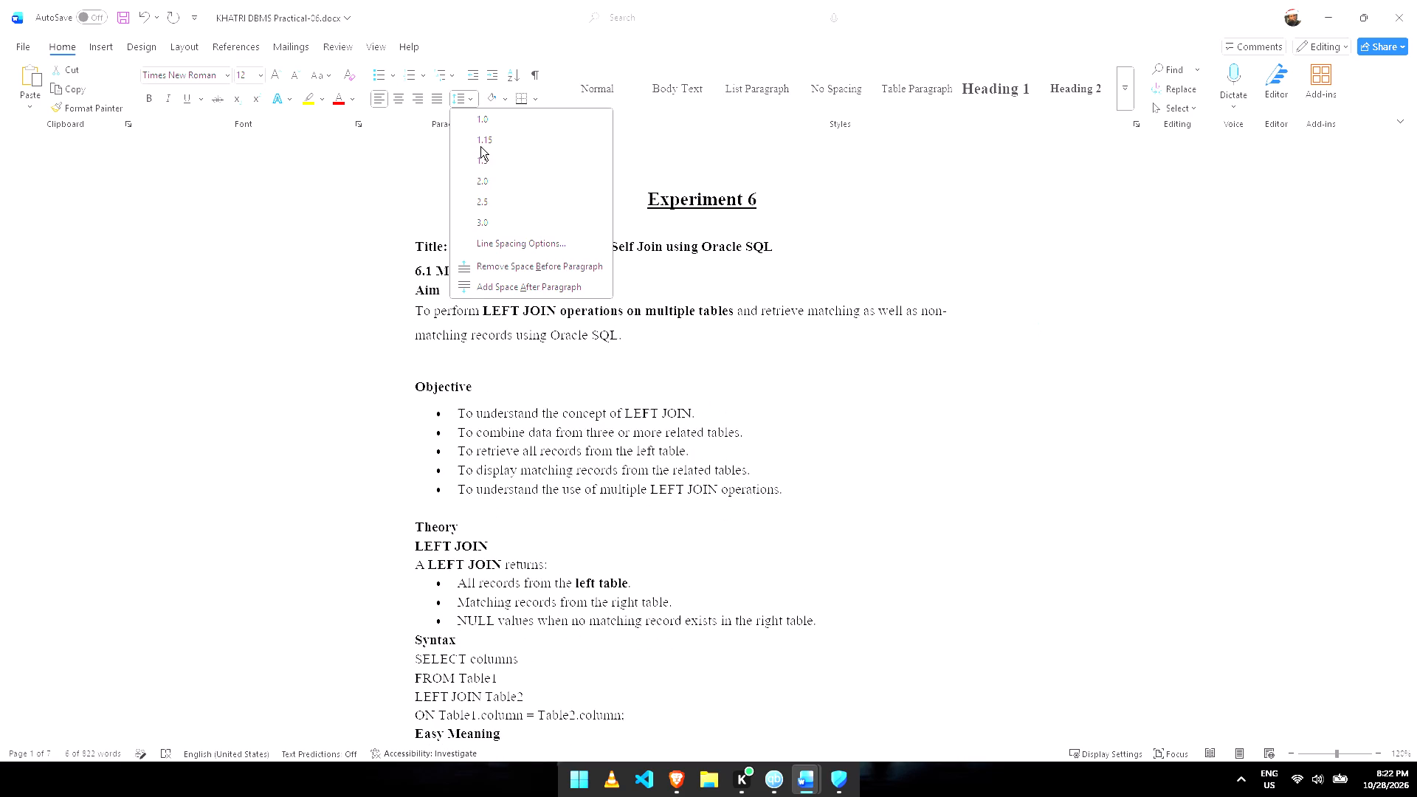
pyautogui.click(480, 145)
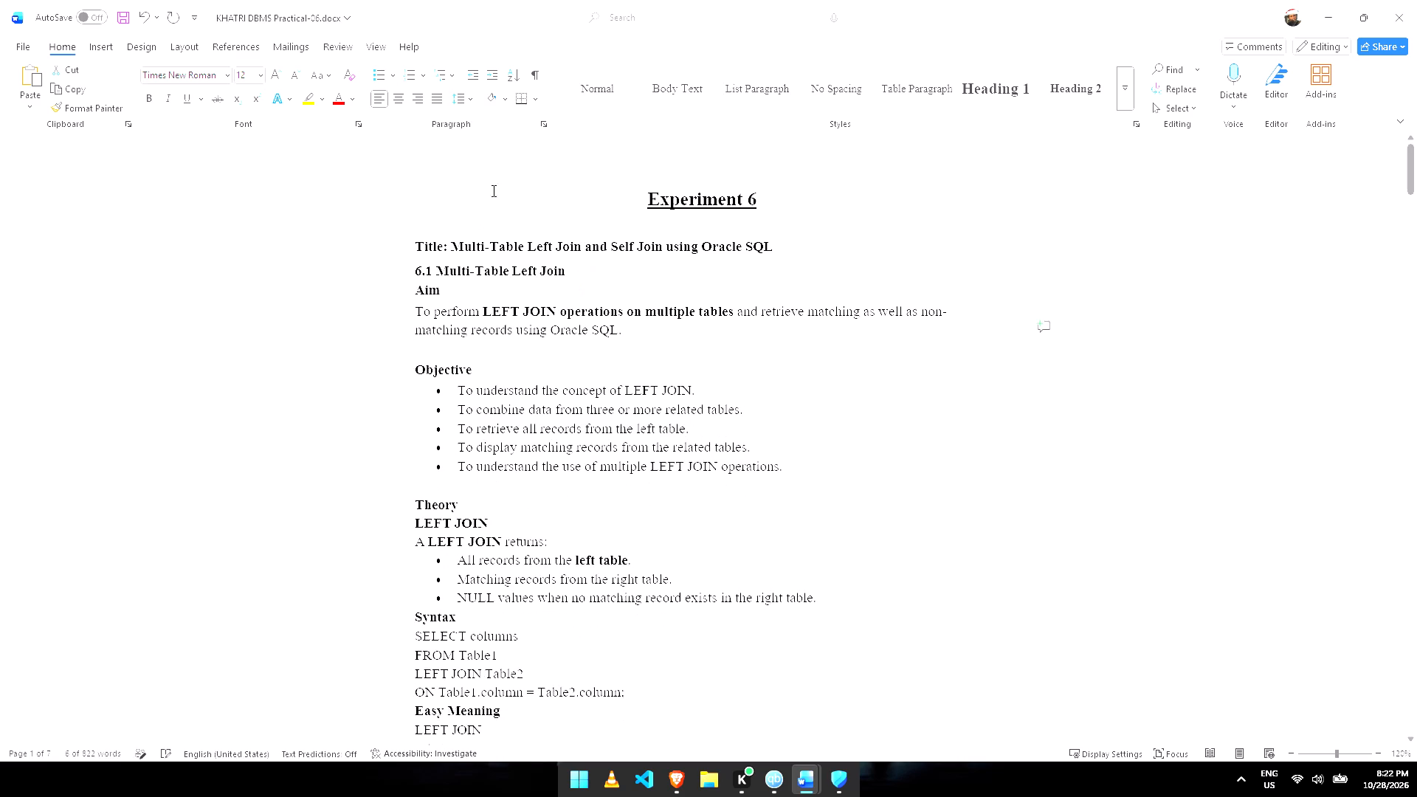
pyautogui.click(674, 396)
# Set the line spacing of the Objective heading and its five bullet points to 1.15.
pyautogui.moveTo(413, 367); pyautogui.dragTo(649, 475)
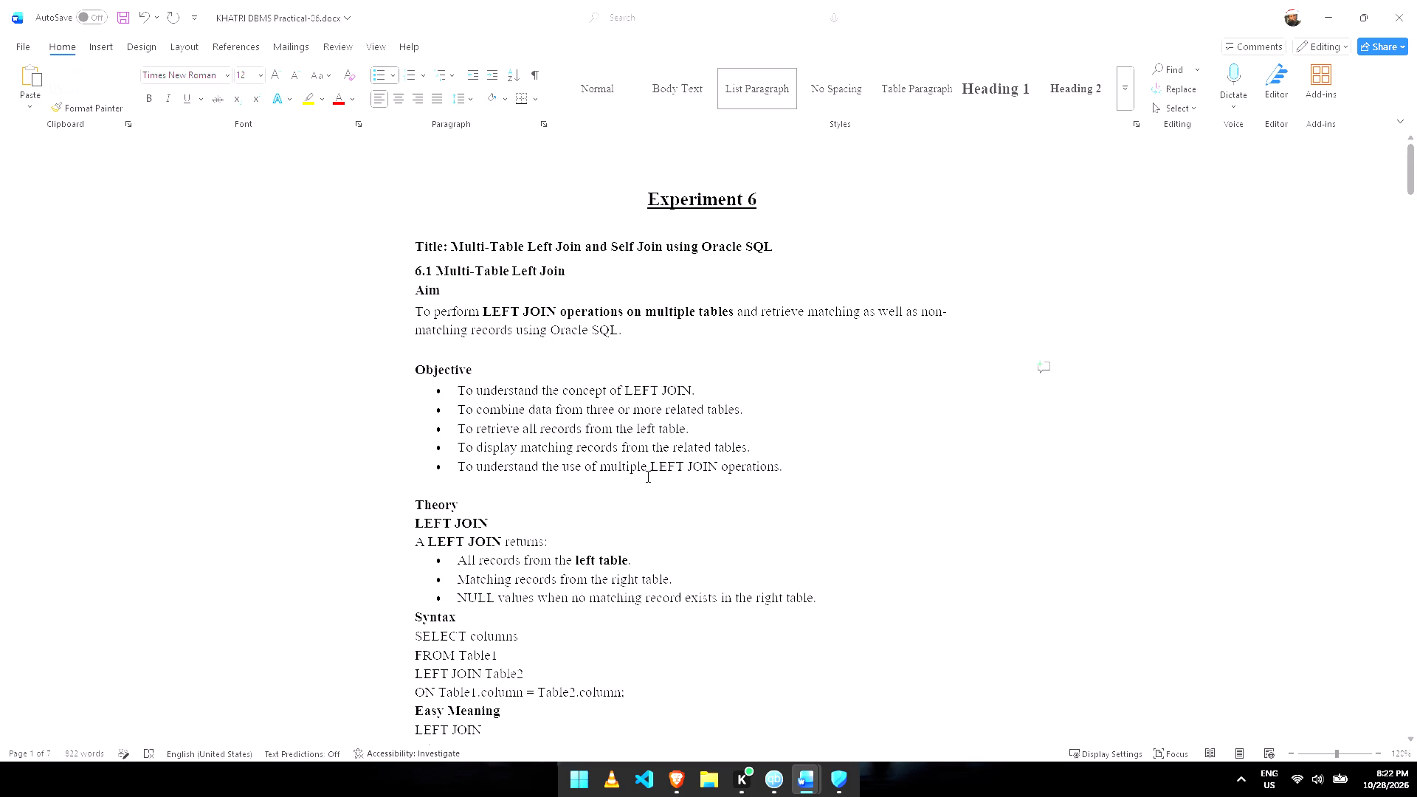
pyautogui.moveTo(649, 475); pyautogui.dragTo(789, 452)
pyautogui.click(463, 94)
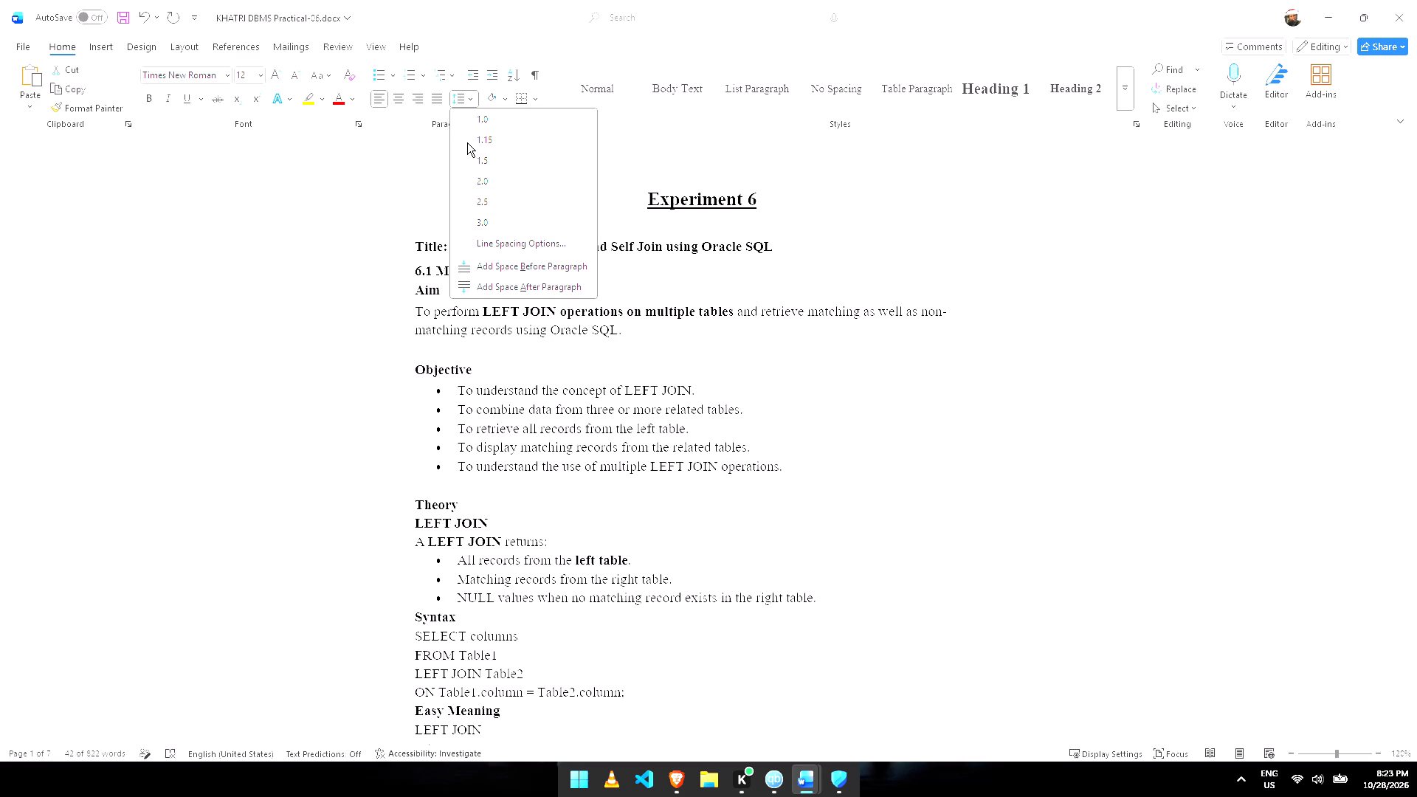
pyautogui.click(467, 142)
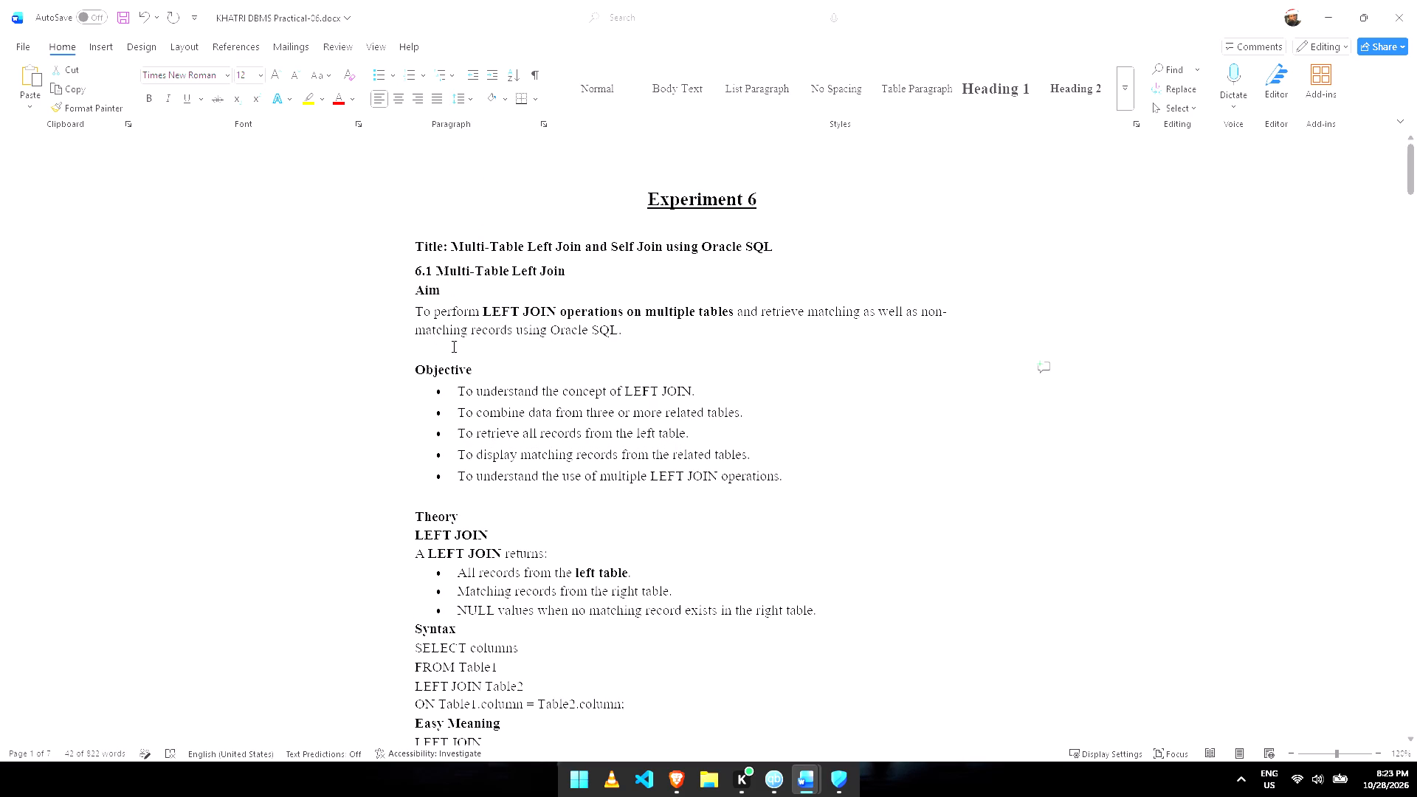
# Set the line spacing from the Aim heading through the Objective heading to 1.0.
pyautogui.moveTo(499, 367); pyautogui.dragTo(441, 337)
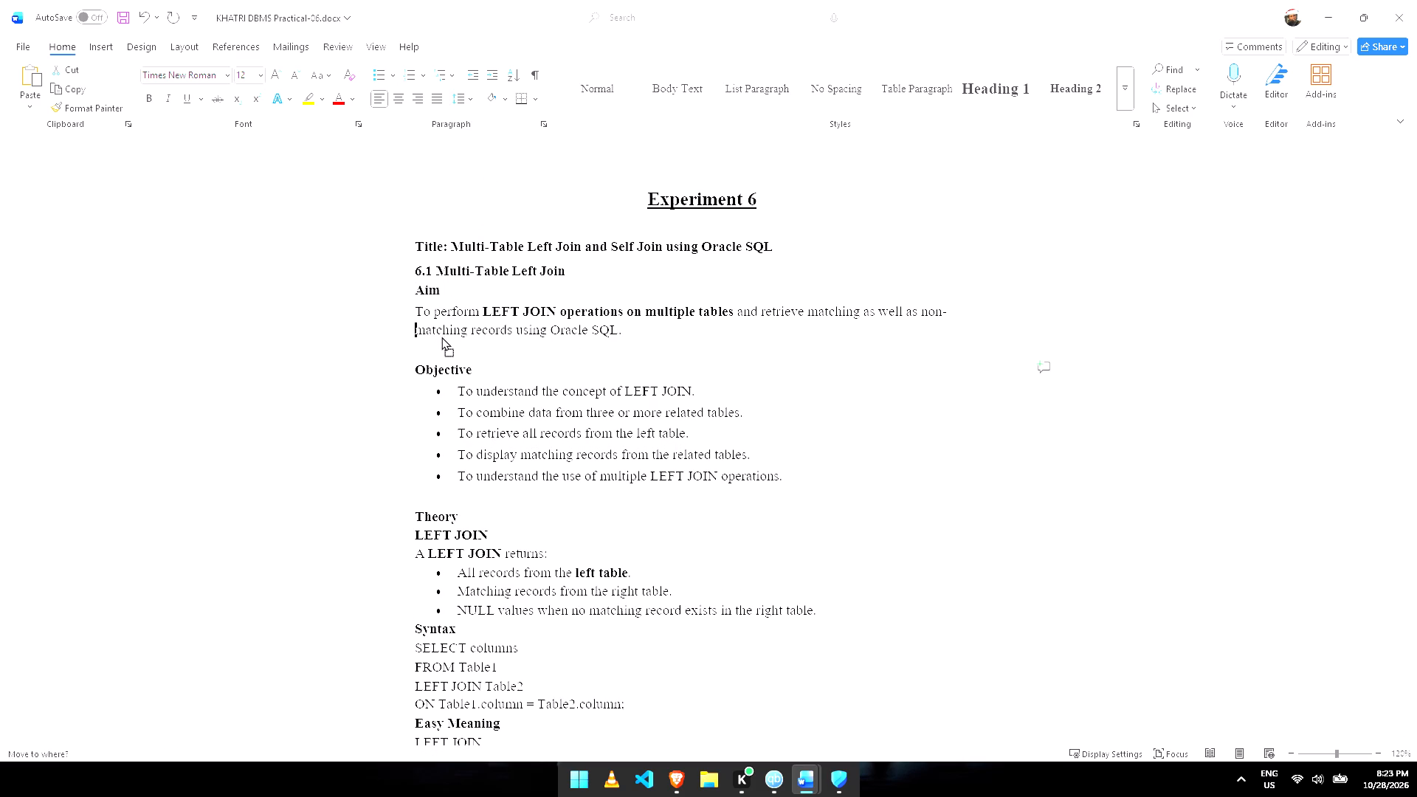
pyautogui.moveTo(441, 337); pyautogui.dragTo(444, 362)
pyautogui.click(478, 365)
pyautogui.moveTo(476, 368); pyautogui.dragTo(416, 284)
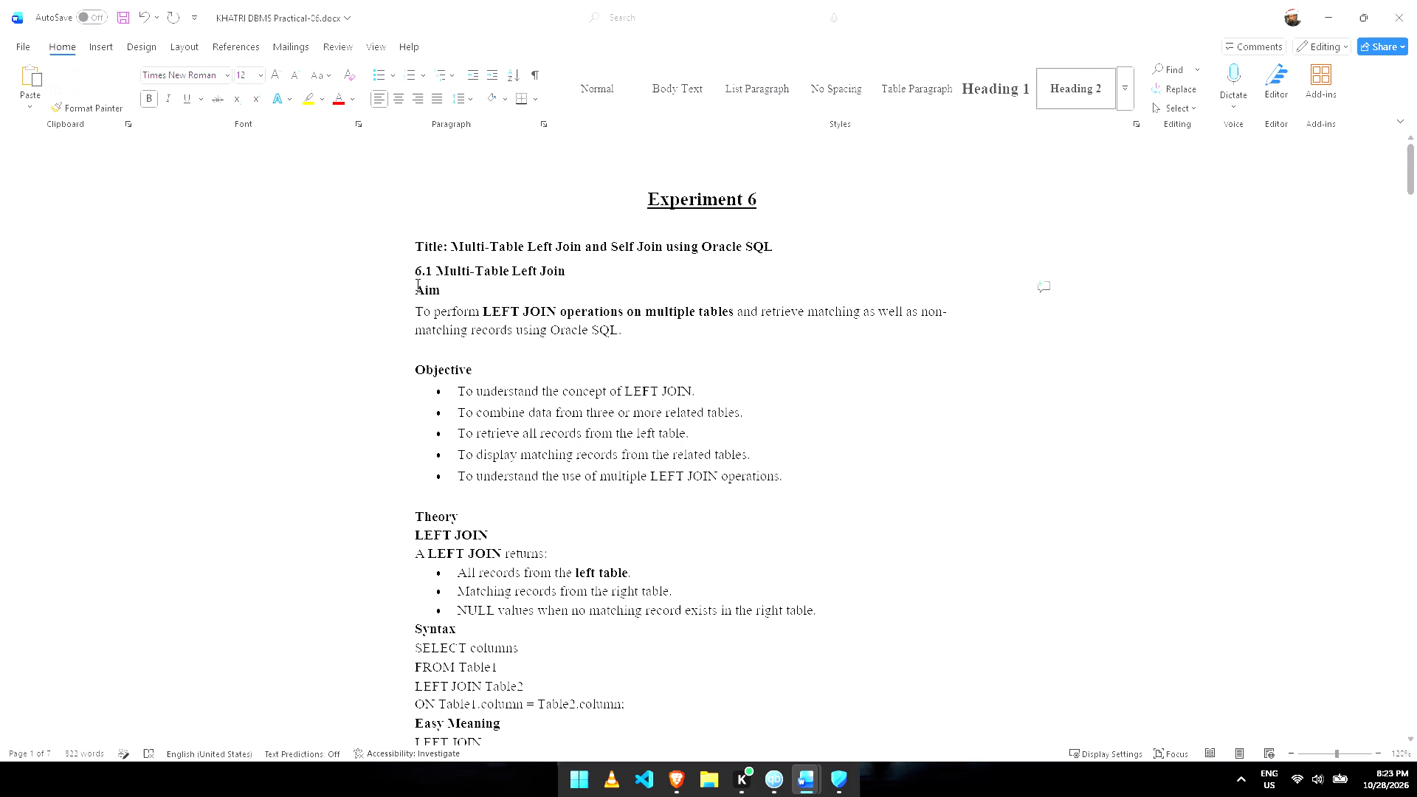
pyautogui.moveTo(416, 284); pyautogui.dragTo(416, 283)
pyautogui.click(461, 102)
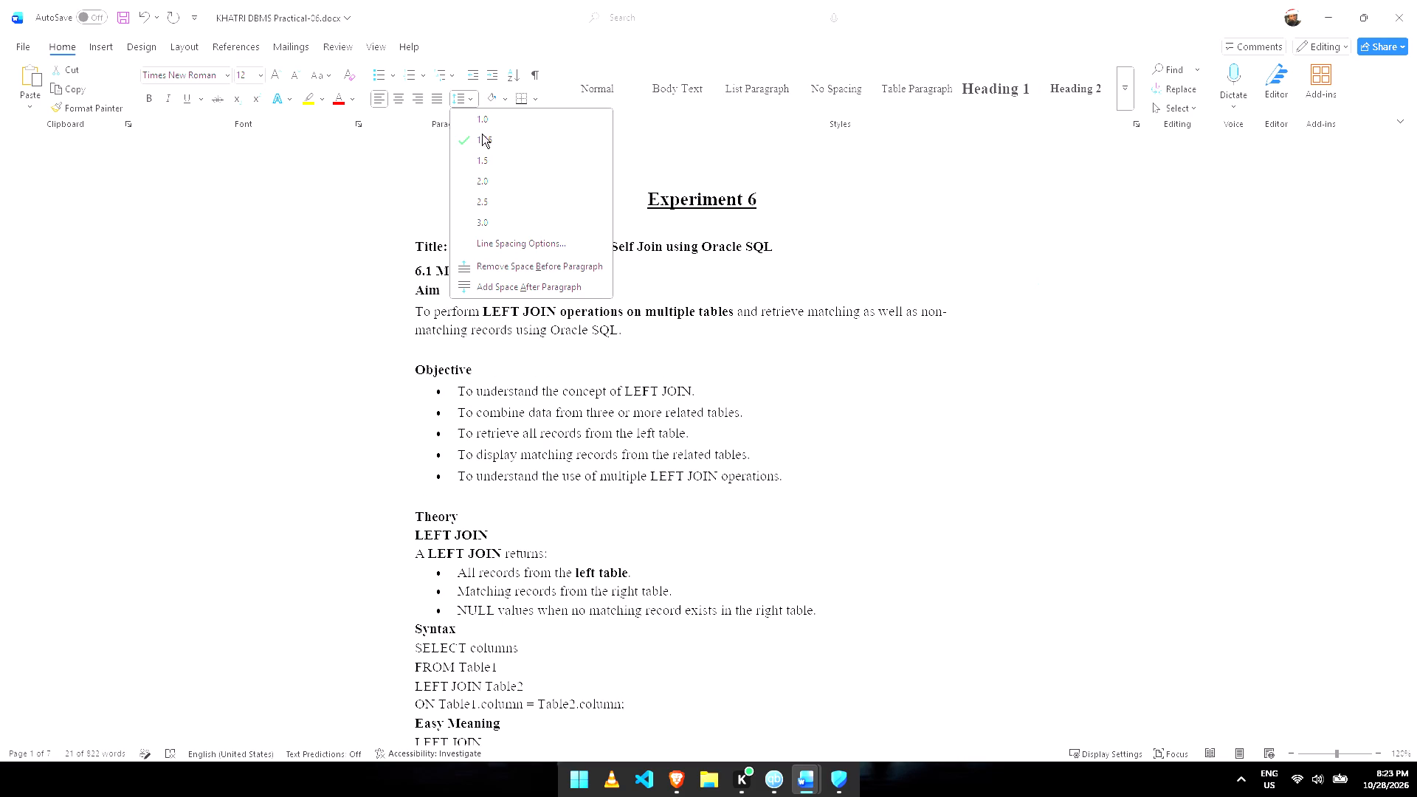
pyautogui.click(481, 119)
pyautogui.click(1197, 410)
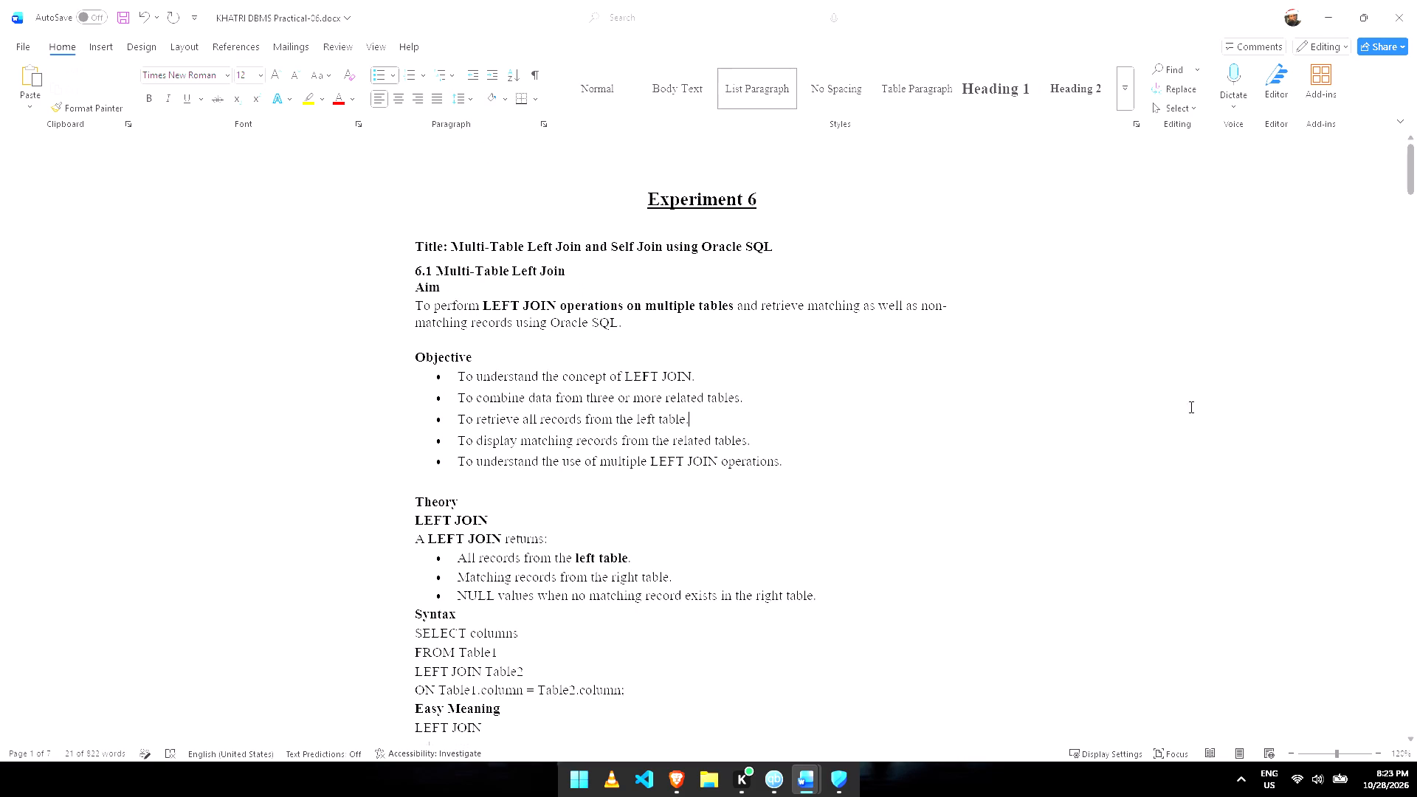
# Set the line spacing of only the Aim heading and its paragraph to 1.15.
pyautogui.moveTo(414, 284); pyautogui.dragTo(641, 320)
pyautogui.click(472, 100)
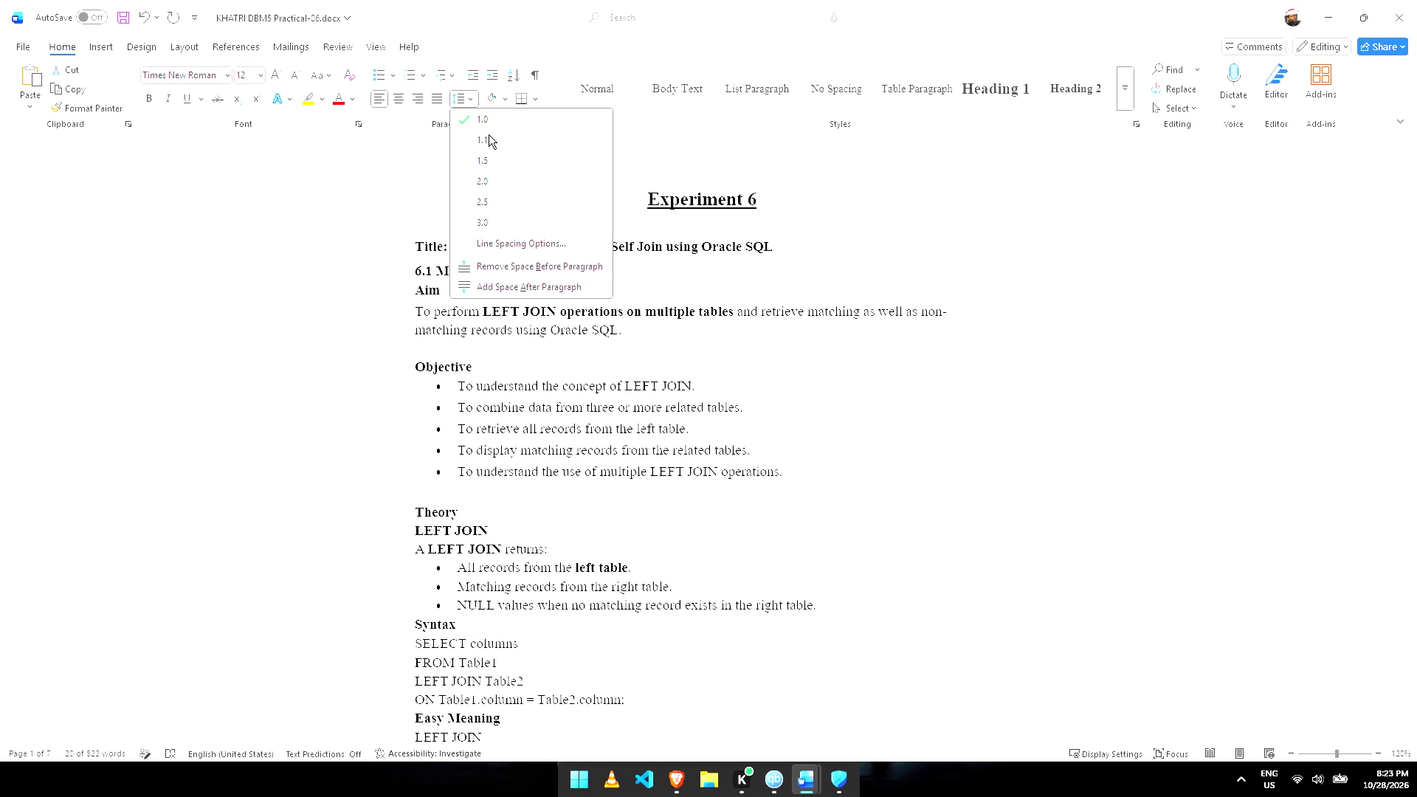
pyautogui.click(491, 135)
pyautogui.click(1179, 429)
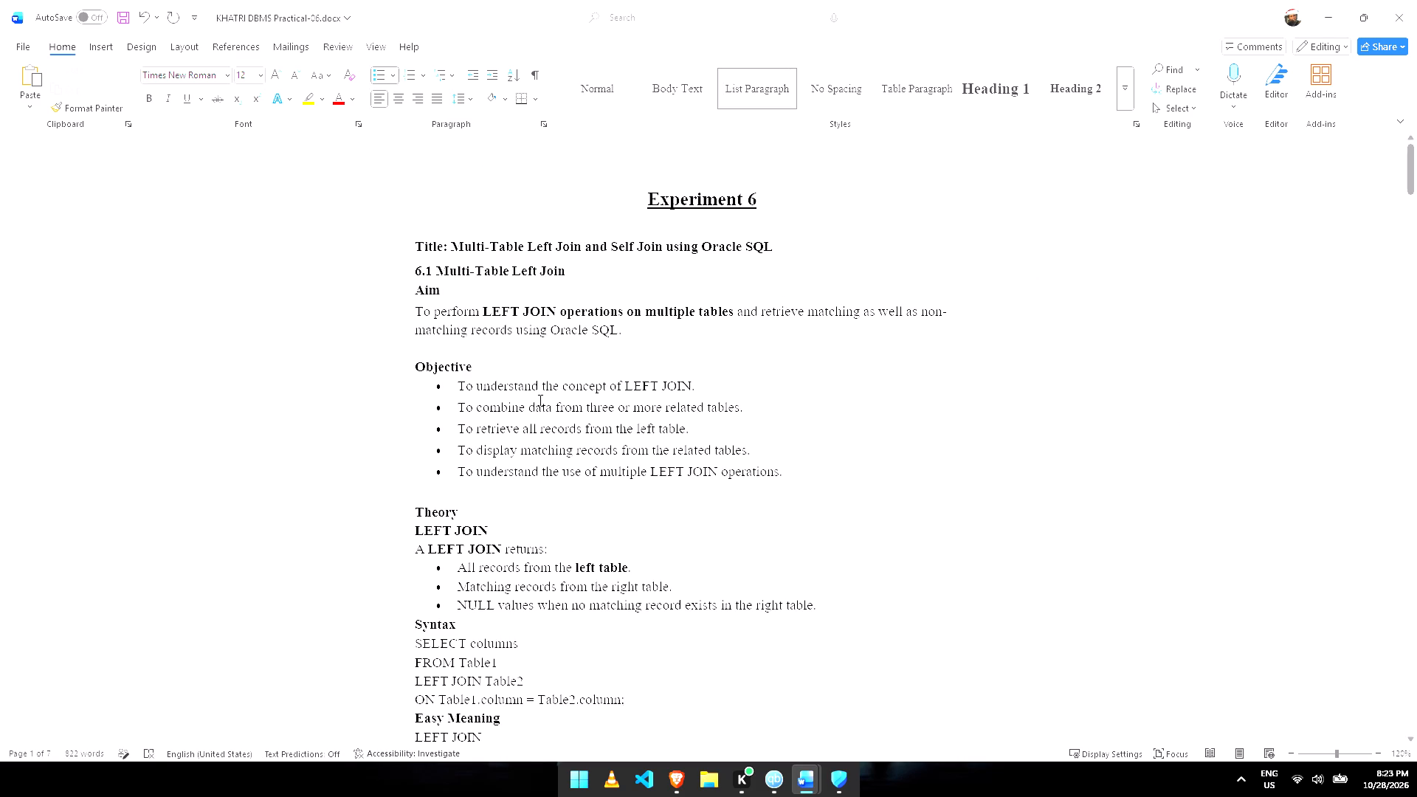
# Underline the Objective, Theory and Syntax headings in section 6.1.
pyautogui.scroll(-2, 487, 393)
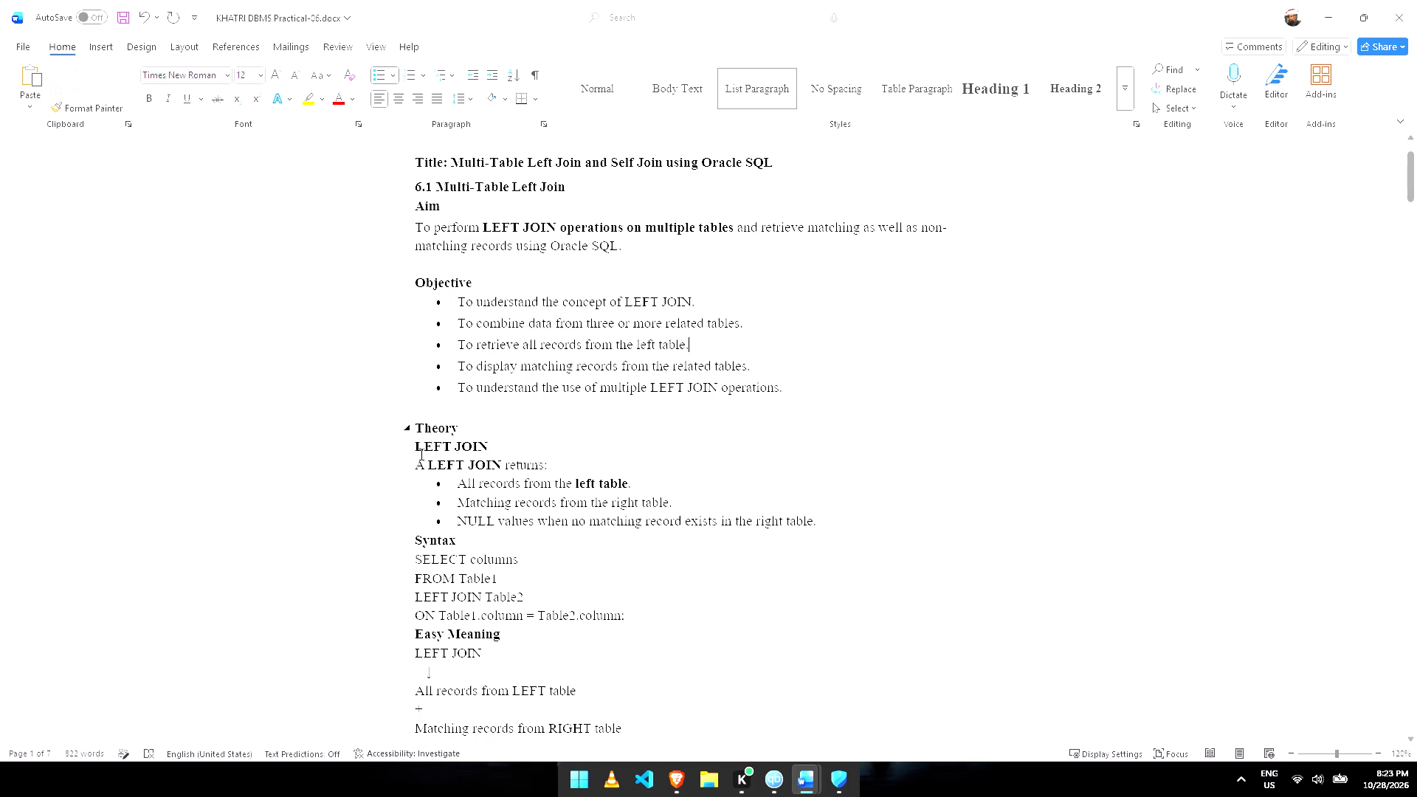
pyautogui.moveTo(477, 277); pyautogui.dragTo(383, 288)
pyautogui.hotkey('ctrl', 'u')
pyautogui.click(463, 430)
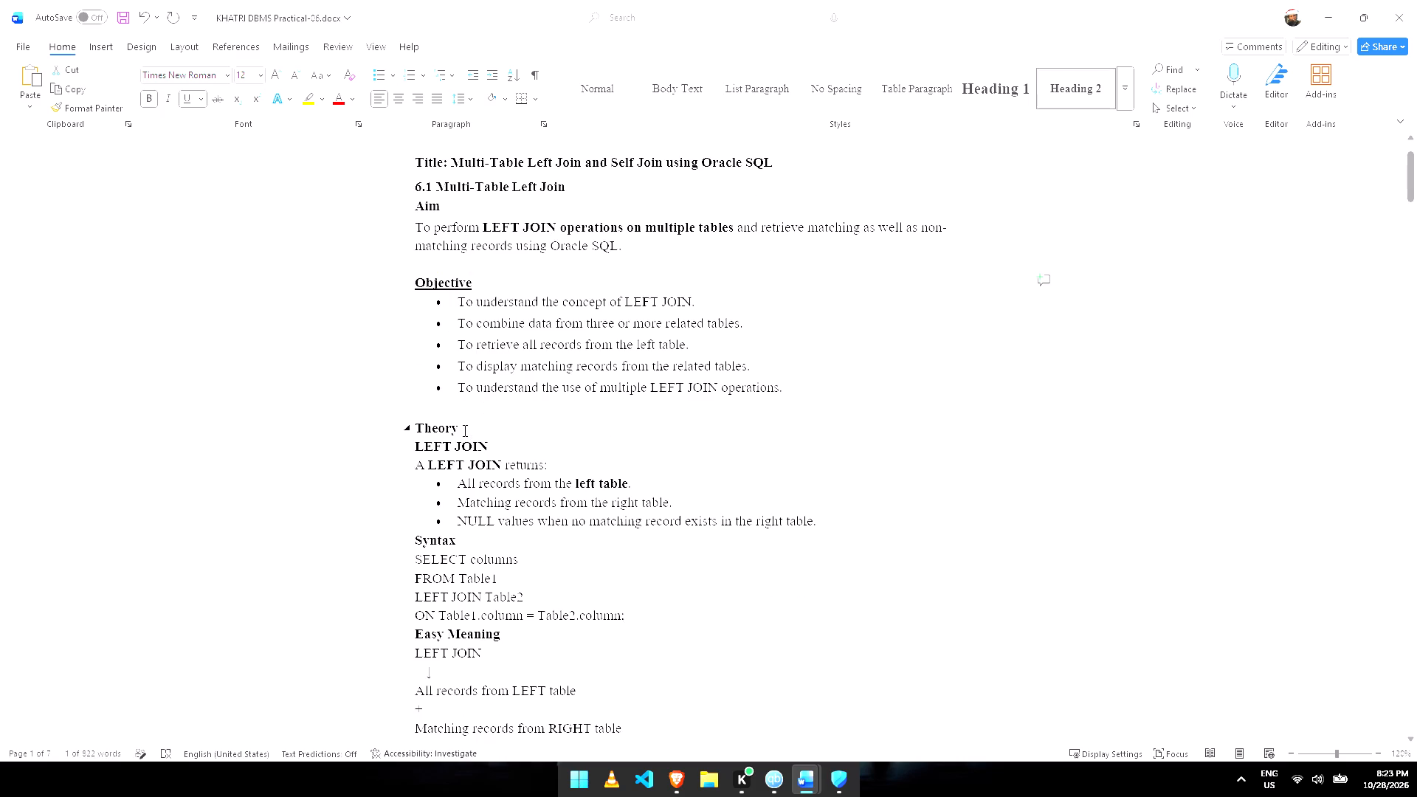
pyautogui.moveTo(462, 429); pyautogui.dragTo(406, 424)
pyautogui.hotkey('ctrl', 'u')
pyautogui.scroll(-2, 441, 418)
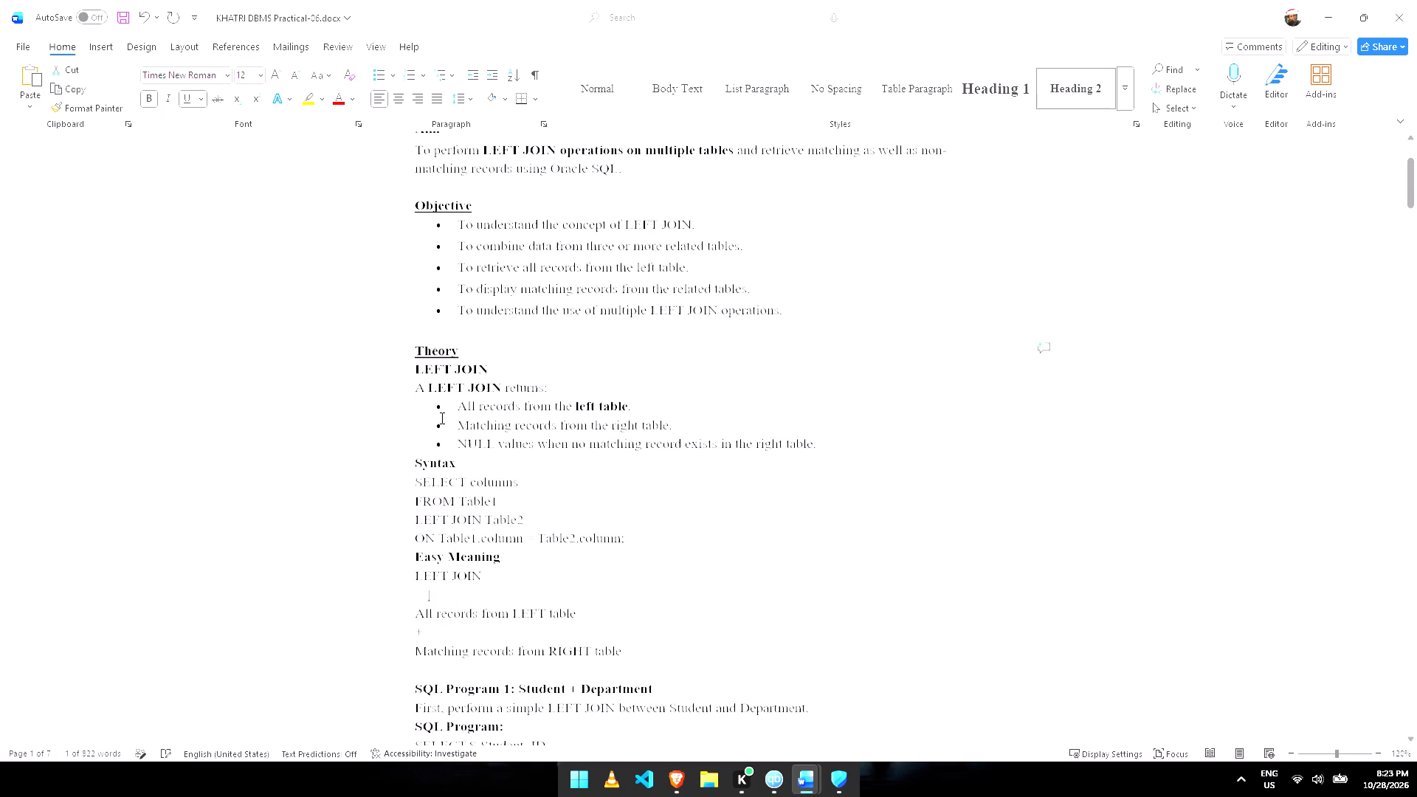
pyautogui.moveTo(455, 460); pyautogui.dragTo(404, 451)
pyautogui.hotkey('ctrl', 'u')
# Replace the student name in the Section 1 footer with the new student's name.
pyautogui.scroll(-1, 429, 447)
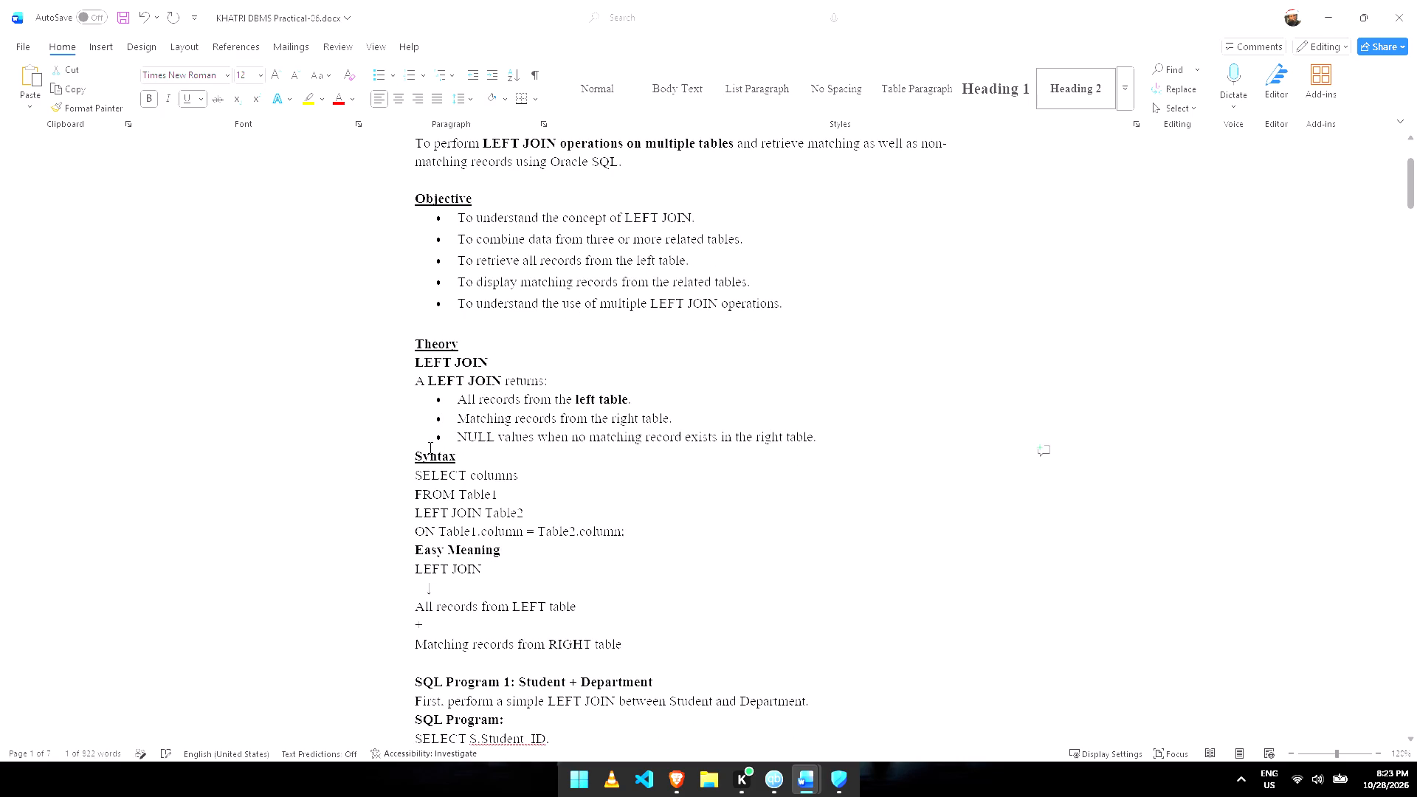
pyautogui.scroll(-10, 429, 447)
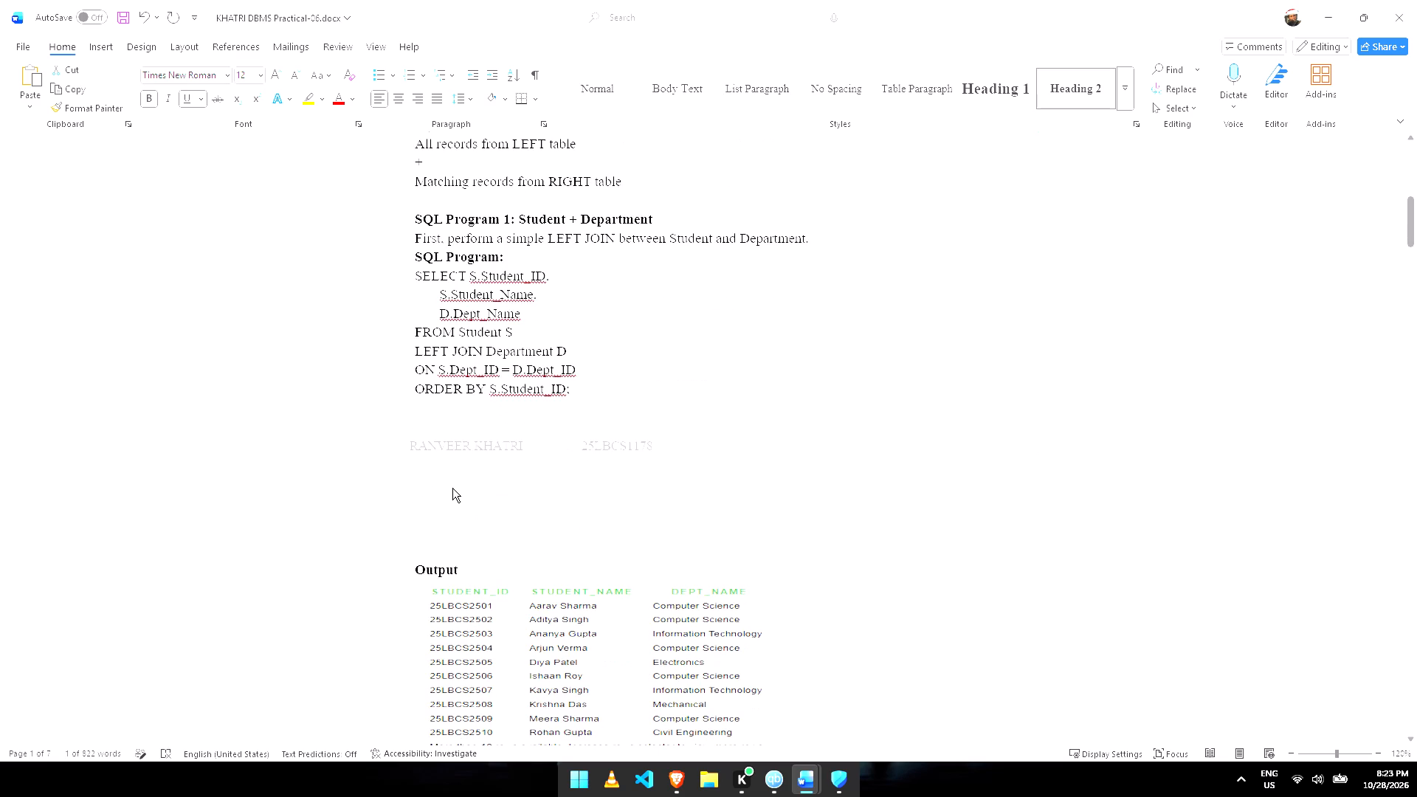
pyautogui.click(452, 444)
pyautogui.rightClick(452, 444)
pyautogui.click(465, 450)
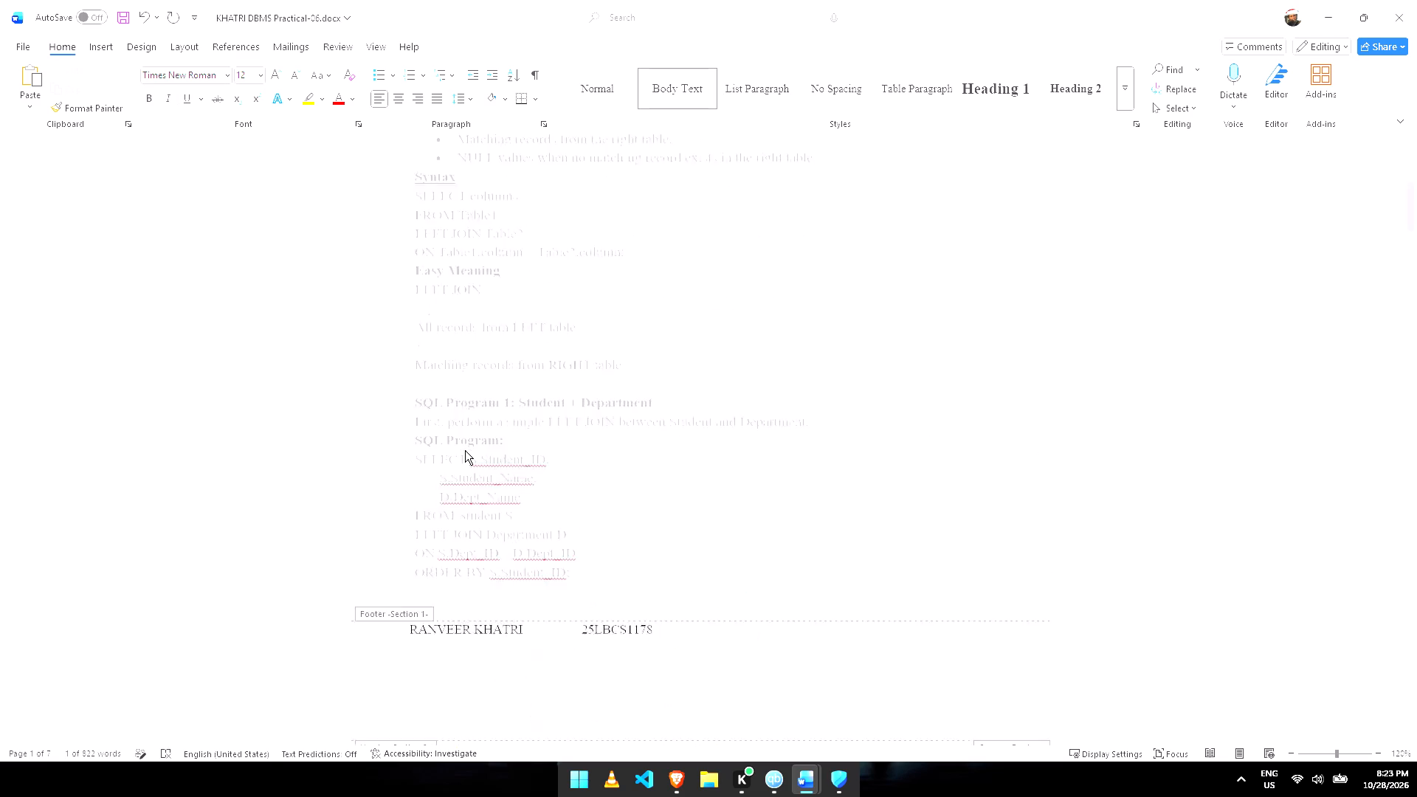
pyautogui.click(528, 674)
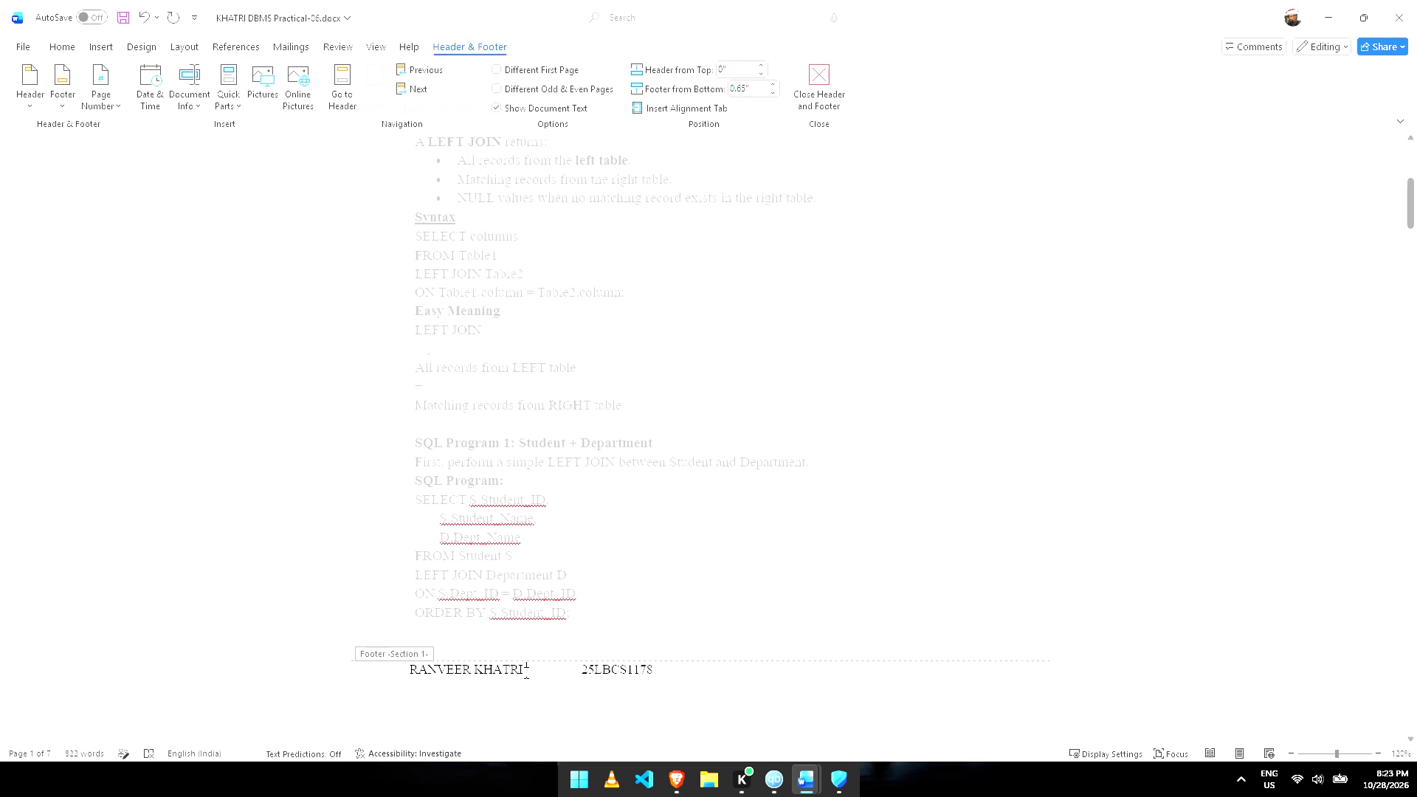
pyautogui.hotkey('ctrl', 'BackSpace')
pyautogui.hotkey('ctrl', 'BackSpace')
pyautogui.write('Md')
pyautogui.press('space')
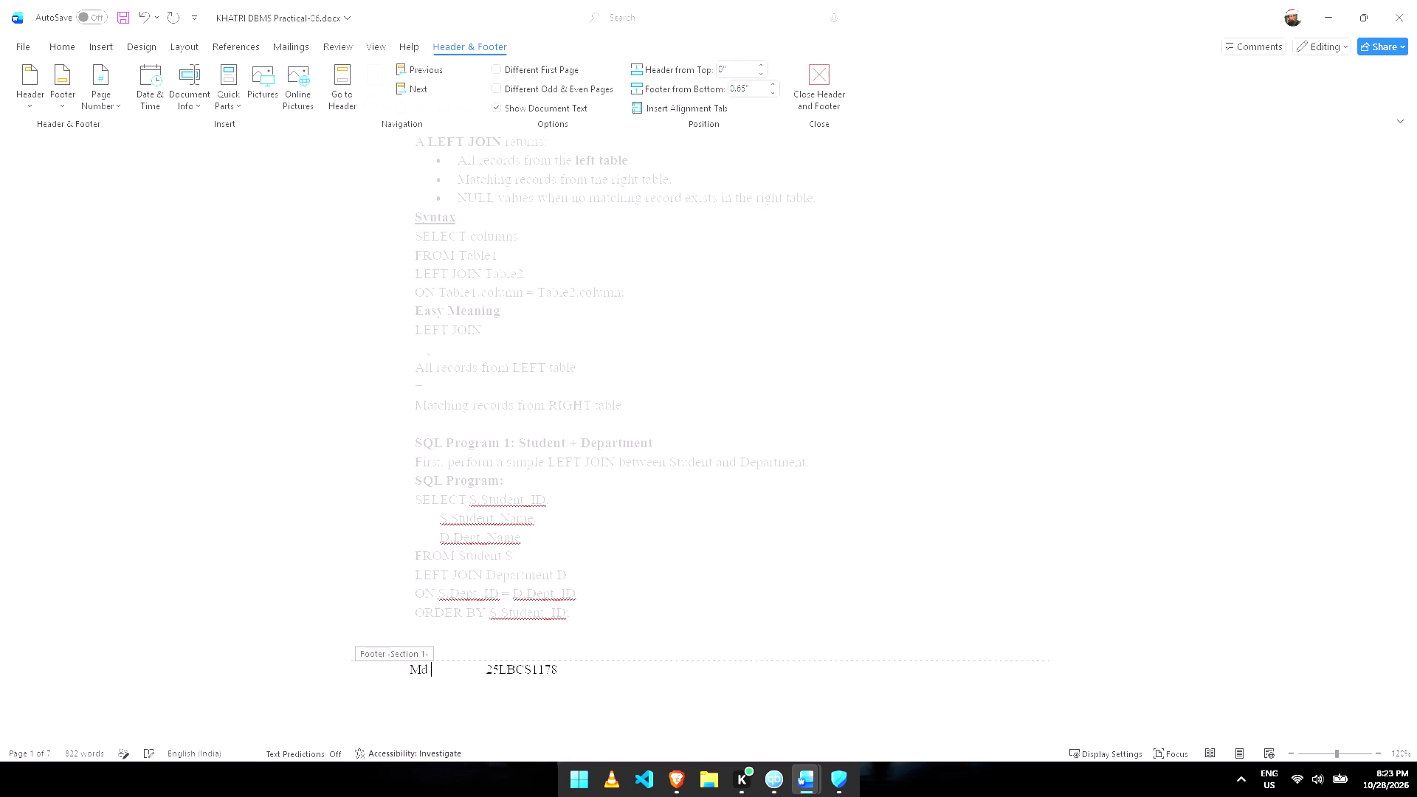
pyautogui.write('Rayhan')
# Insert spaces before the student ID in the Section 1 footer to shift it toward the right margin.
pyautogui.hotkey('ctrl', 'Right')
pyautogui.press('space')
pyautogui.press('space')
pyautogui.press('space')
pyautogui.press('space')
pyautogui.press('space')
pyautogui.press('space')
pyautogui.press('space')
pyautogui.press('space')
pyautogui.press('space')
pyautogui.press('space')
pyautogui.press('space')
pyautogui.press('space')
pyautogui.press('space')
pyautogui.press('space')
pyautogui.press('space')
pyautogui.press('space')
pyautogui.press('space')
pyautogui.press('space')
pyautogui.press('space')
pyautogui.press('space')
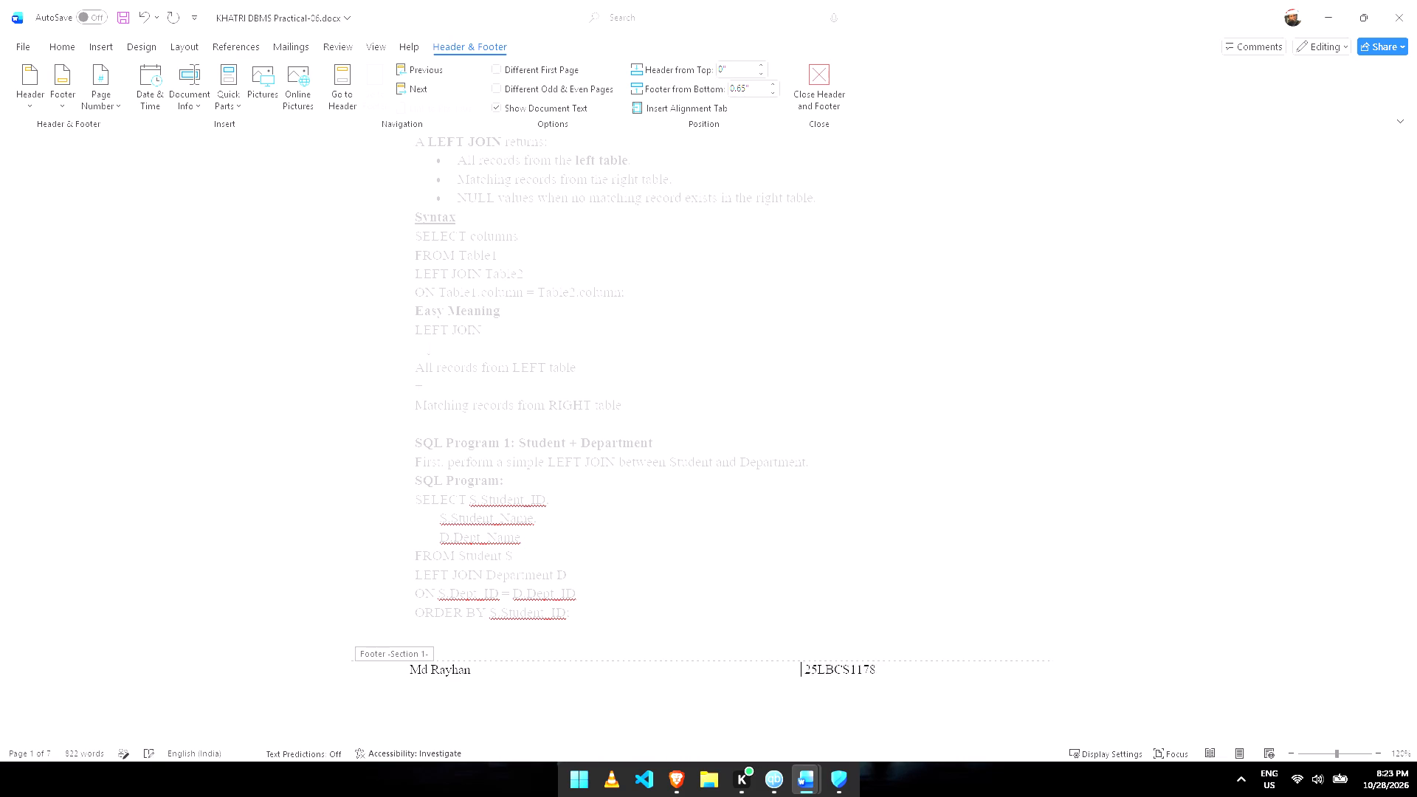
# Replace the last four digits of the Section 1 footer's student ID with the new student's and leave footer editing.
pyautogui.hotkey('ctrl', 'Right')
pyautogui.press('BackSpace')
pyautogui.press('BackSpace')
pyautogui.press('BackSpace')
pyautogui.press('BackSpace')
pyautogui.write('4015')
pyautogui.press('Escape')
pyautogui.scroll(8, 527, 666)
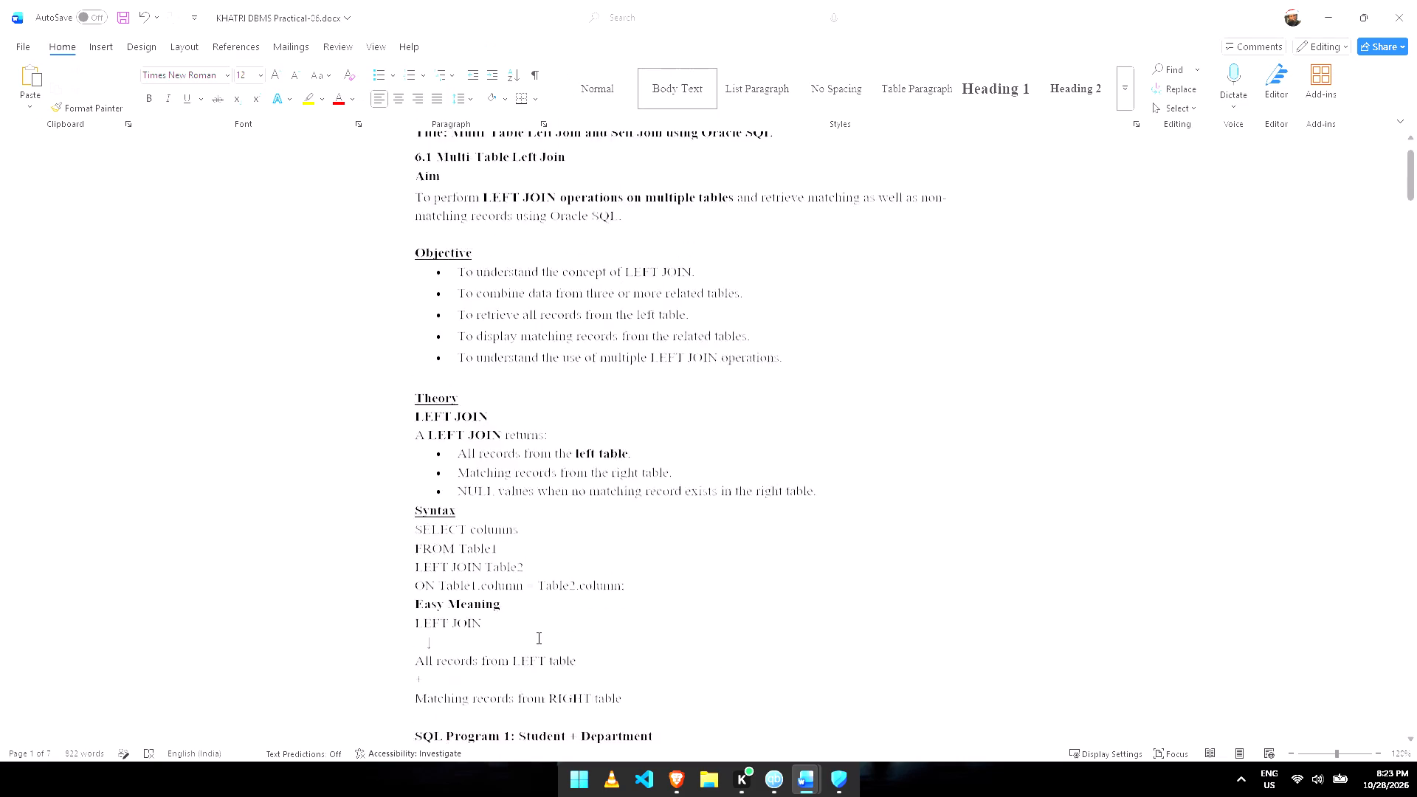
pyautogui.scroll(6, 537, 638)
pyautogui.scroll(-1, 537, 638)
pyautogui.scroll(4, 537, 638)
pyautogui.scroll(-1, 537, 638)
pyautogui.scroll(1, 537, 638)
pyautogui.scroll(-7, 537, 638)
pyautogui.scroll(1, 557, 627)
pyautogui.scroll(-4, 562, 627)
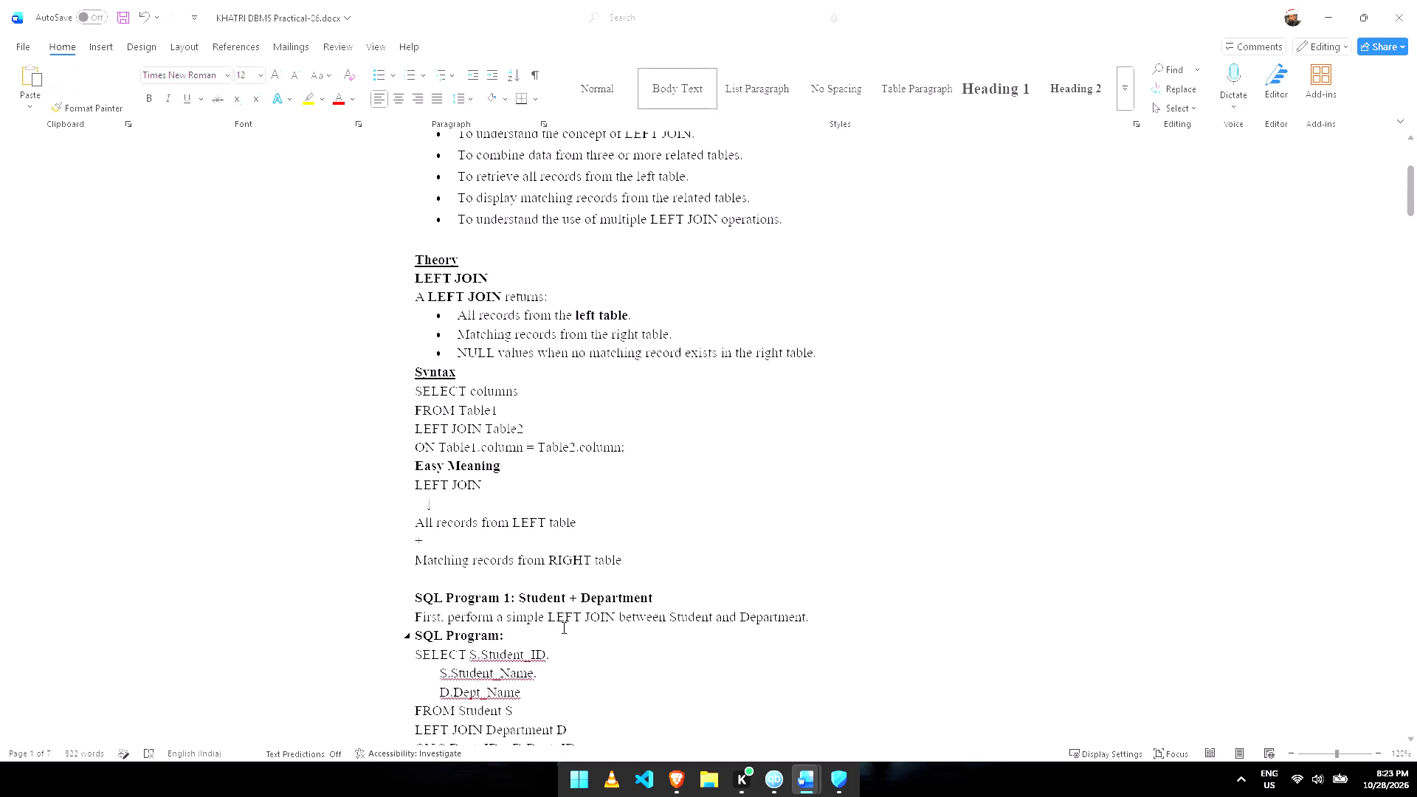
# Underline the Output heading of SQL Program 2.
pyautogui.scroll(-12, 562, 627)
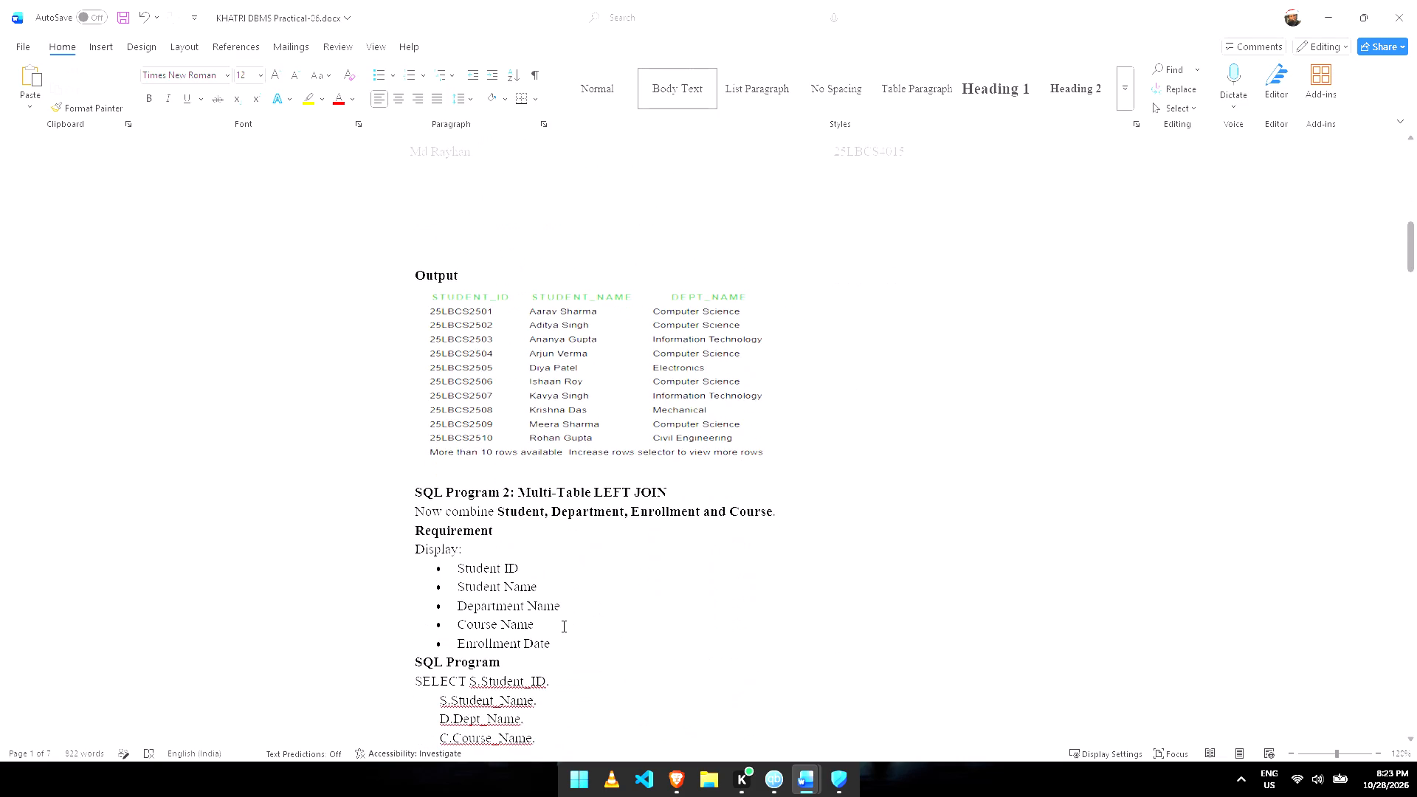
pyautogui.scroll(-6, 562, 626)
pyautogui.scroll(1, 561, 622)
pyautogui.scroll(-5, 561, 622)
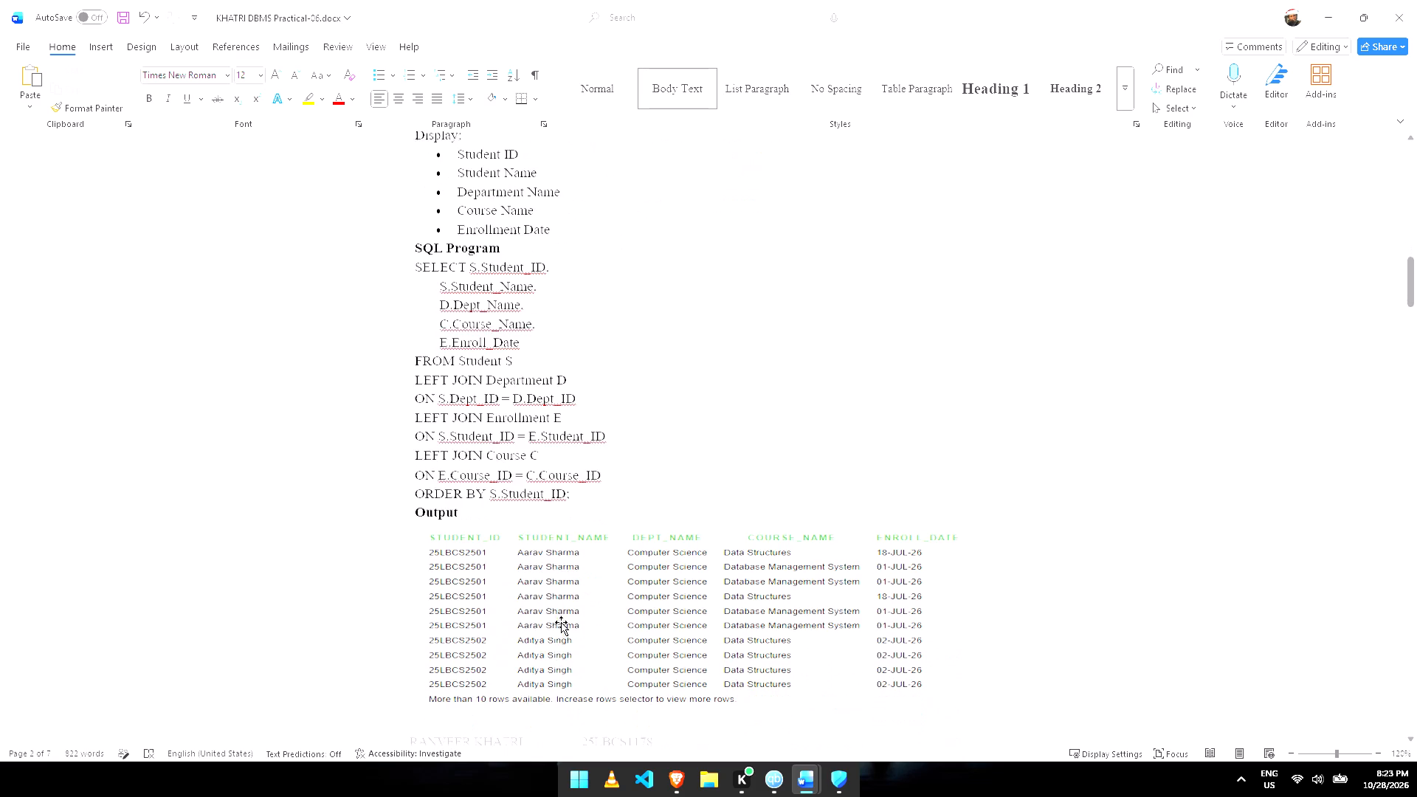
pyautogui.moveTo(460, 504); pyautogui.dragTo(399, 505)
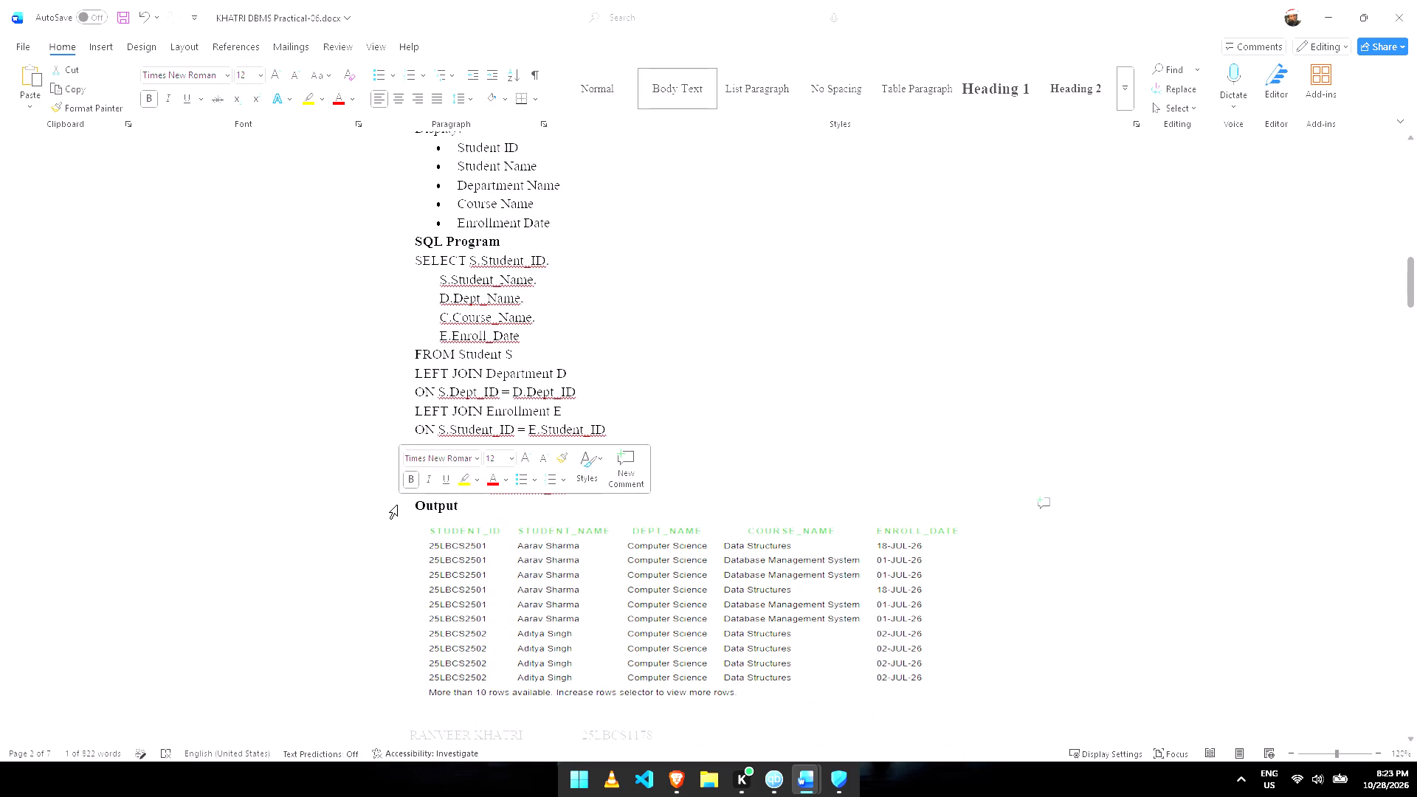
pyautogui.hotkey('ctrl', 'u')
pyautogui.click(1165, 425)
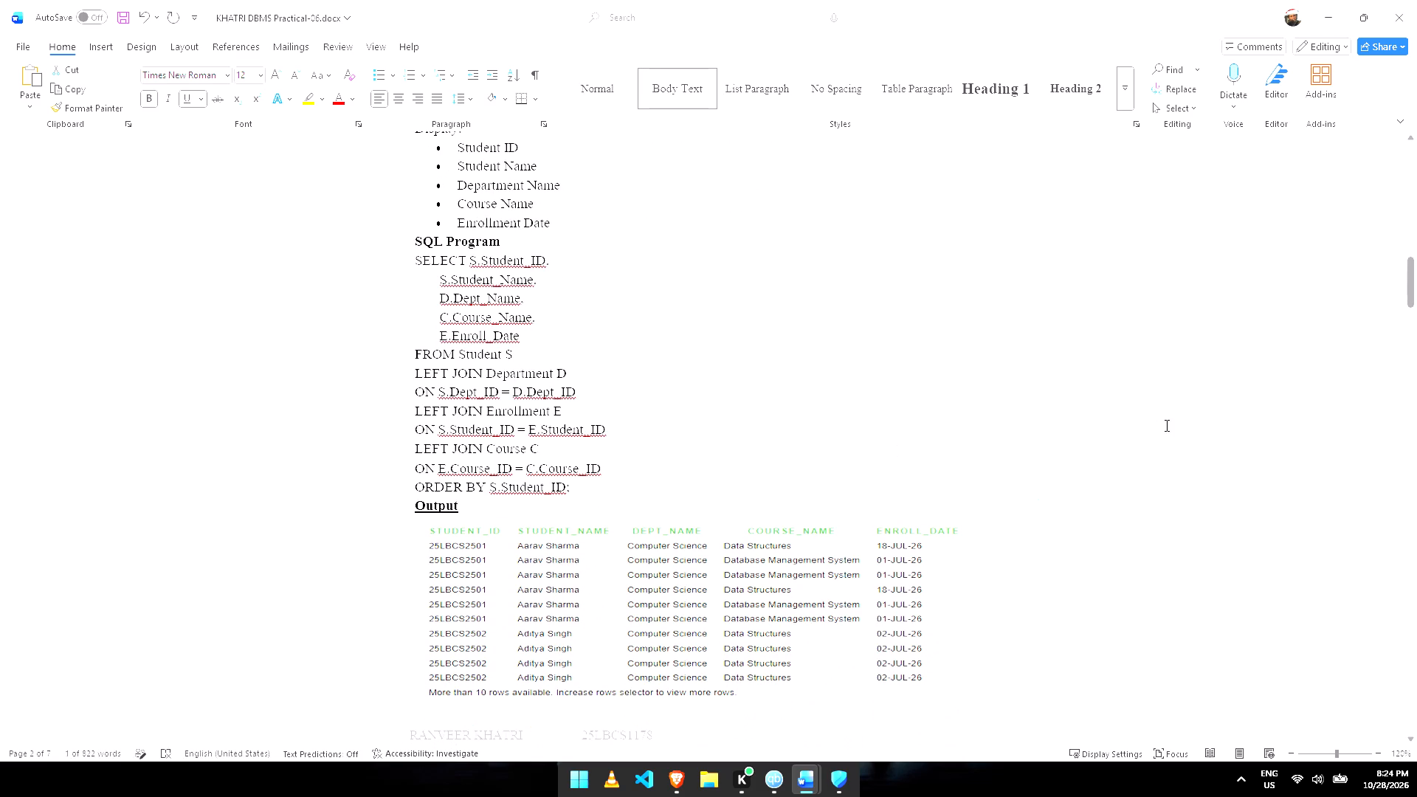
# Replace the student name in the Section 2 footer with the new student's name, adding spaces to shift the ID toward the right margin.
pyautogui.scroll(-1, 1056, 444)
pyautogui.scroll(1, 1052, 445)
pyautogui.scroll(-6, 1048, 446)
pyautogui.rightClick(511, 474)
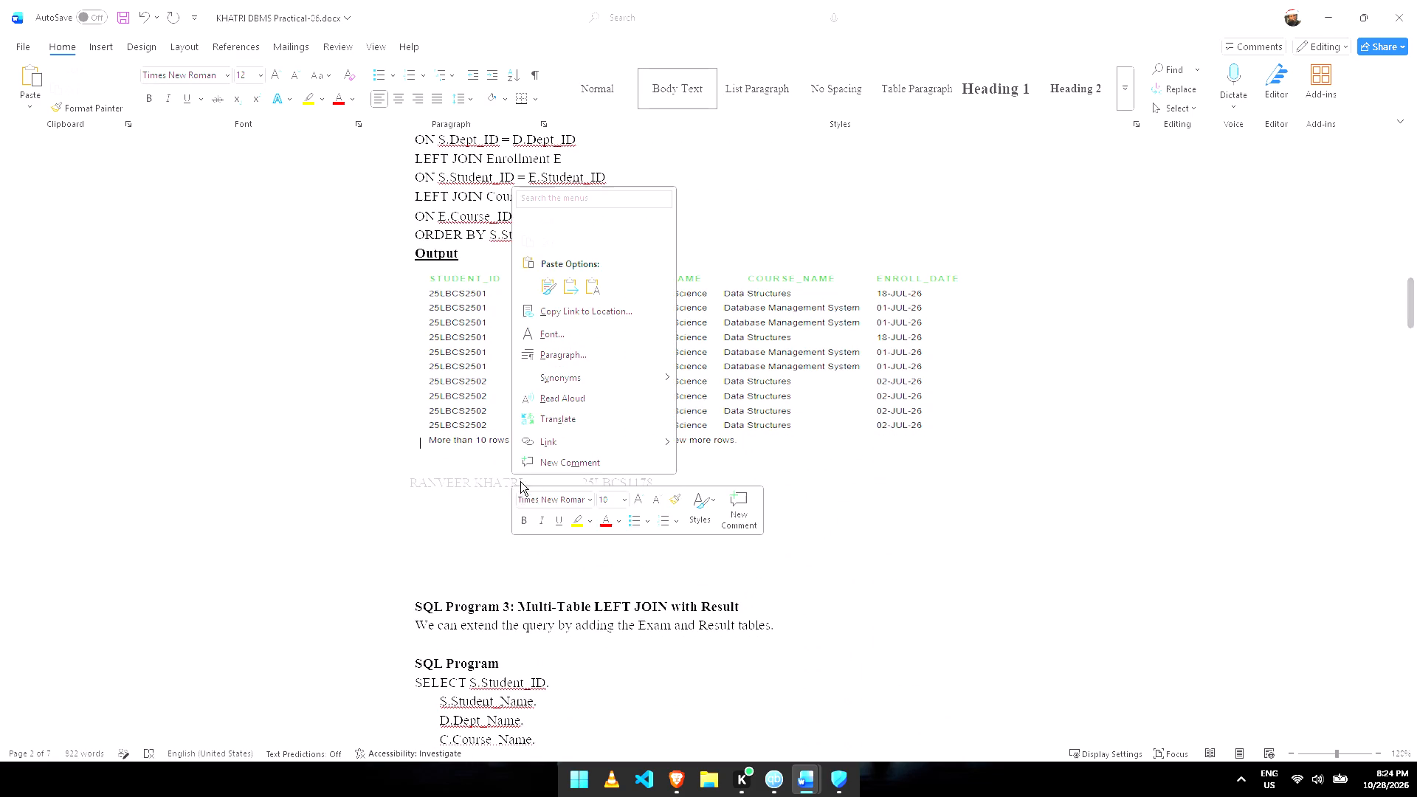
pyautogui.click(469, 496)
pyautogui.rightClick(469, 491)
pyautogui.click(494, 505)
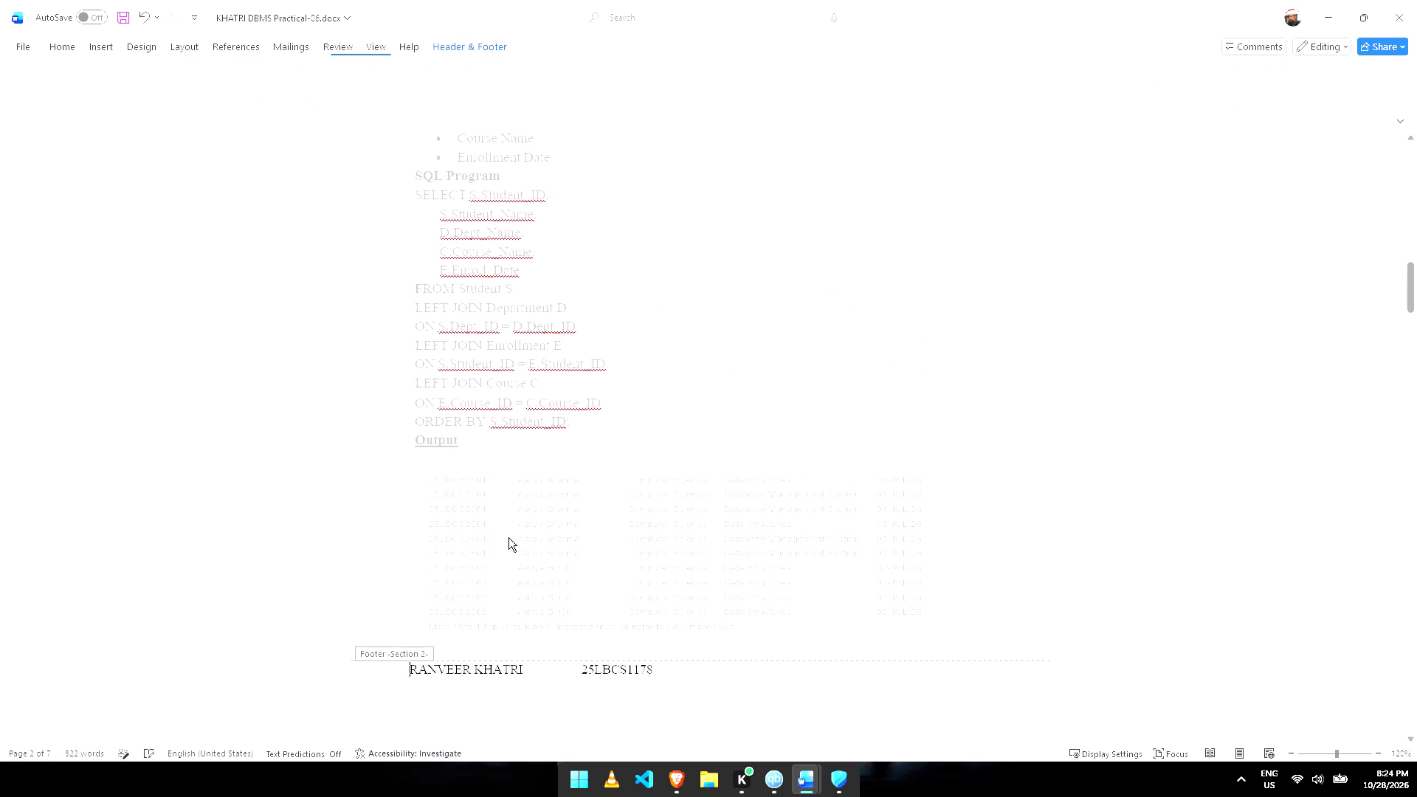
pyautogui.moveTo(528, 672); pyautogui.dragTo(356, 665)
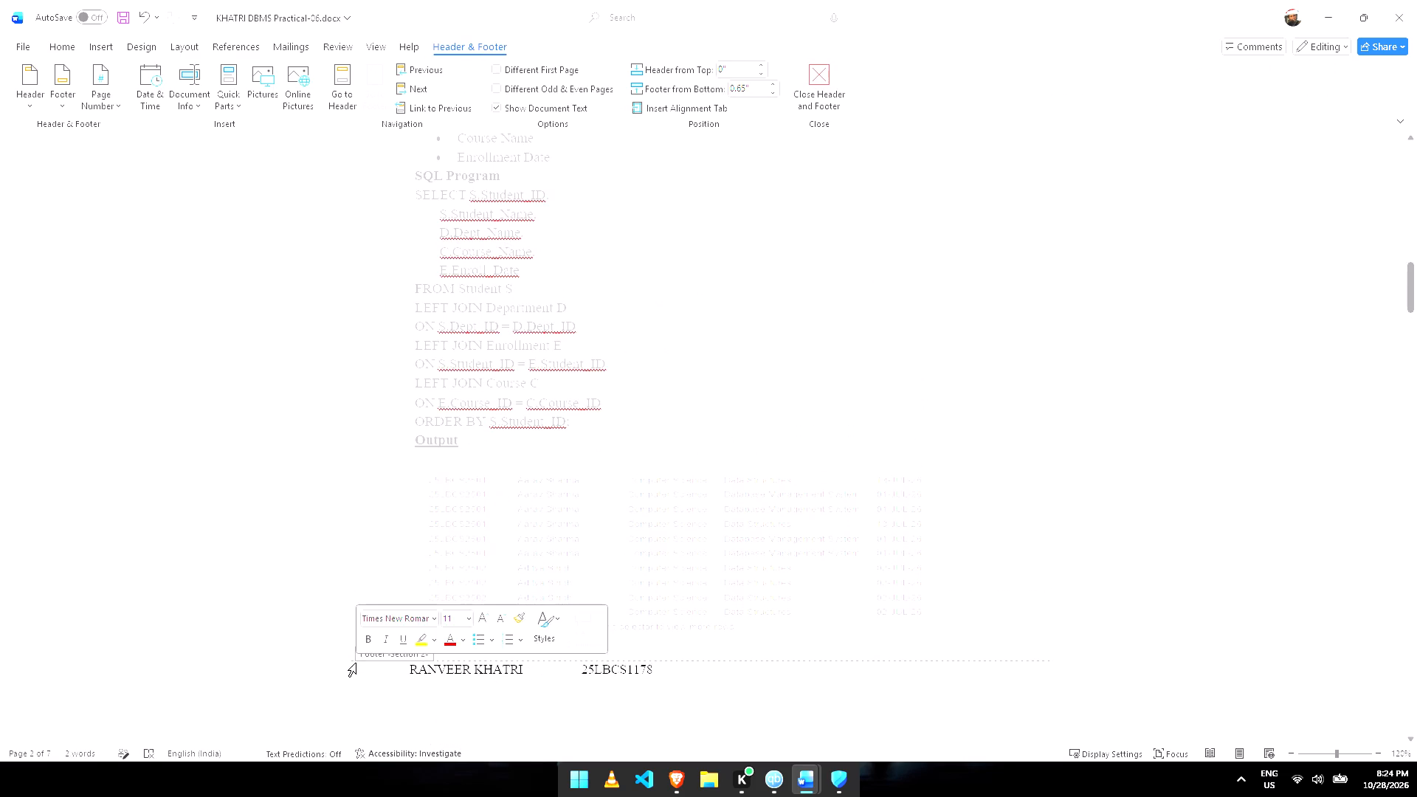
pyautogui.press('BackSpace')
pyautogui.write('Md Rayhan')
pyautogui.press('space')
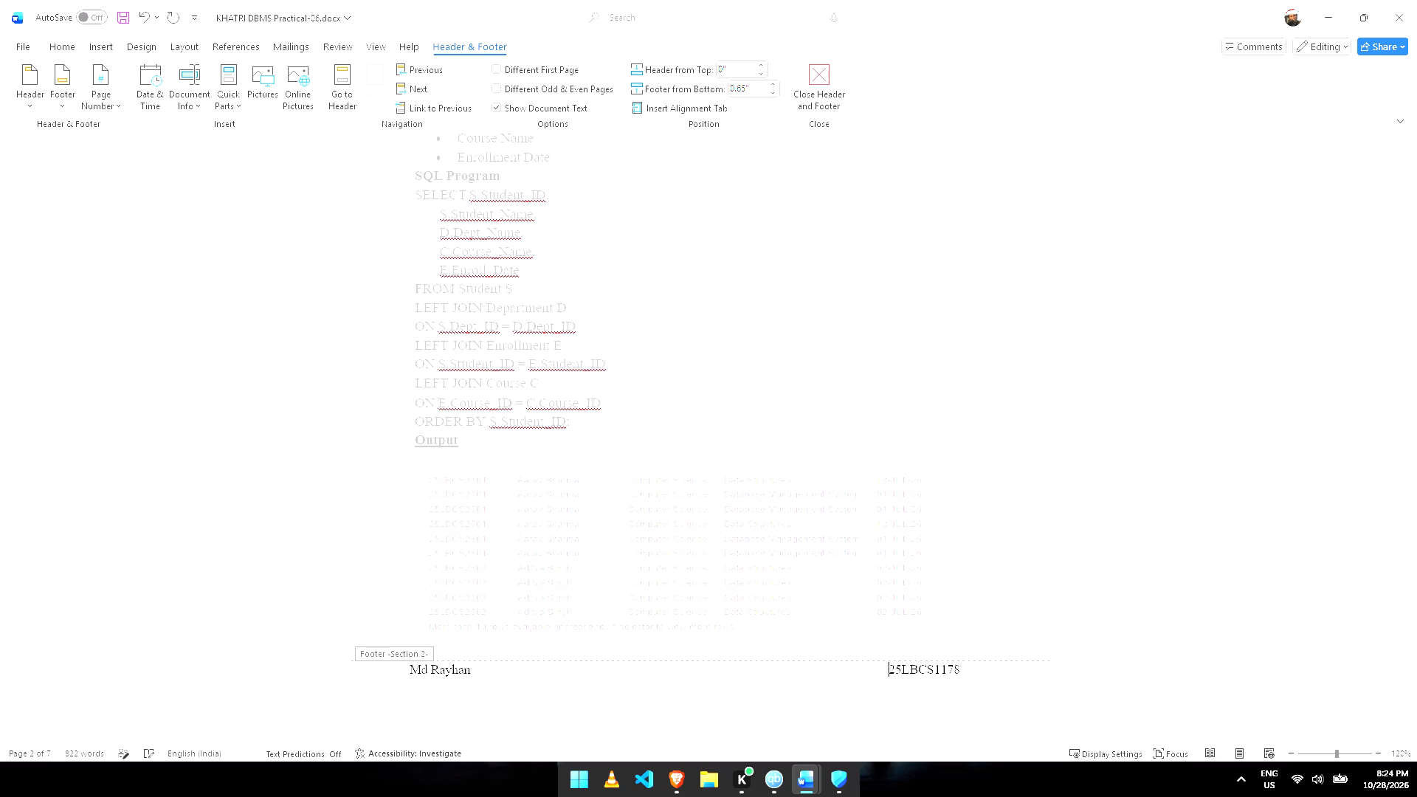
# Replace the last four digits of the Section 2 footer's student ID with the new student's and leave footer editing.
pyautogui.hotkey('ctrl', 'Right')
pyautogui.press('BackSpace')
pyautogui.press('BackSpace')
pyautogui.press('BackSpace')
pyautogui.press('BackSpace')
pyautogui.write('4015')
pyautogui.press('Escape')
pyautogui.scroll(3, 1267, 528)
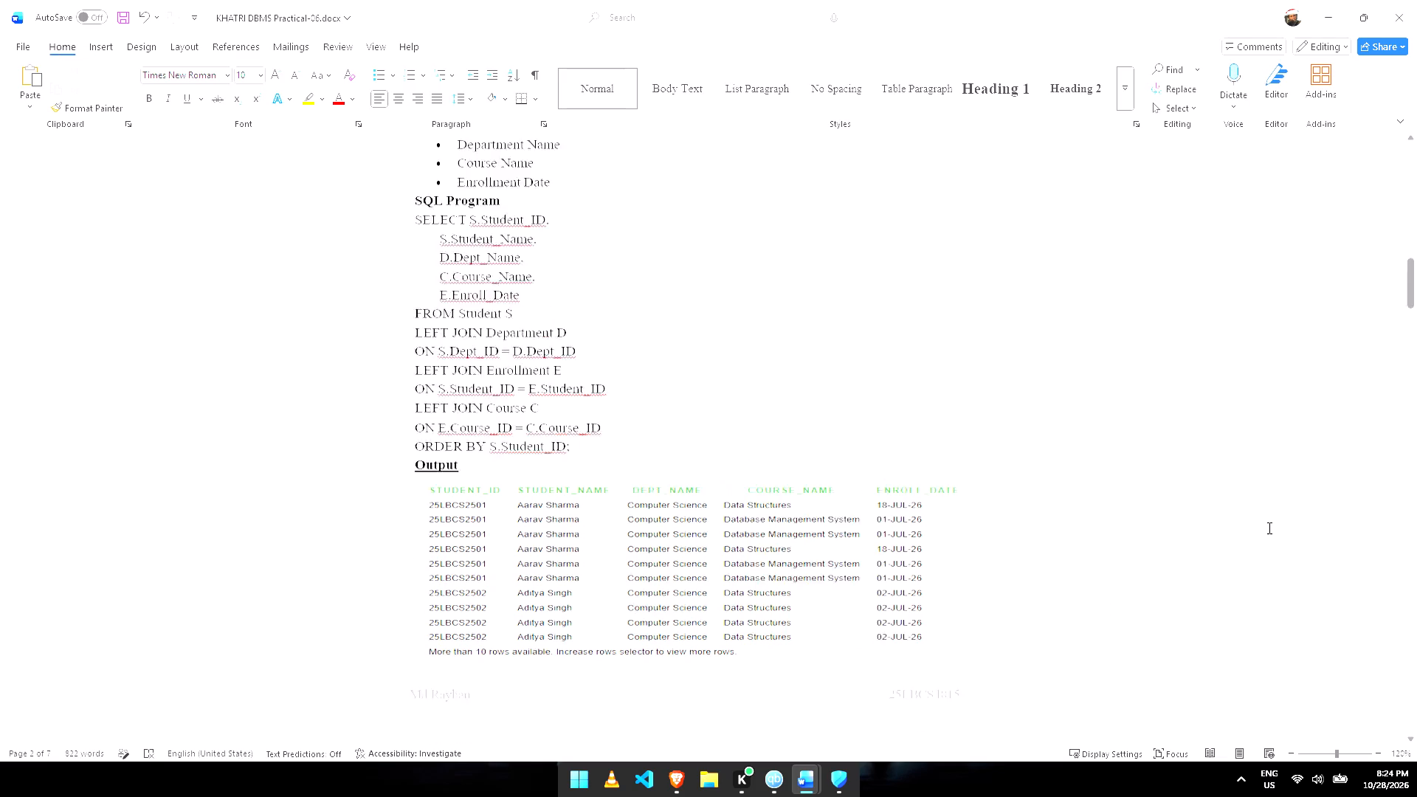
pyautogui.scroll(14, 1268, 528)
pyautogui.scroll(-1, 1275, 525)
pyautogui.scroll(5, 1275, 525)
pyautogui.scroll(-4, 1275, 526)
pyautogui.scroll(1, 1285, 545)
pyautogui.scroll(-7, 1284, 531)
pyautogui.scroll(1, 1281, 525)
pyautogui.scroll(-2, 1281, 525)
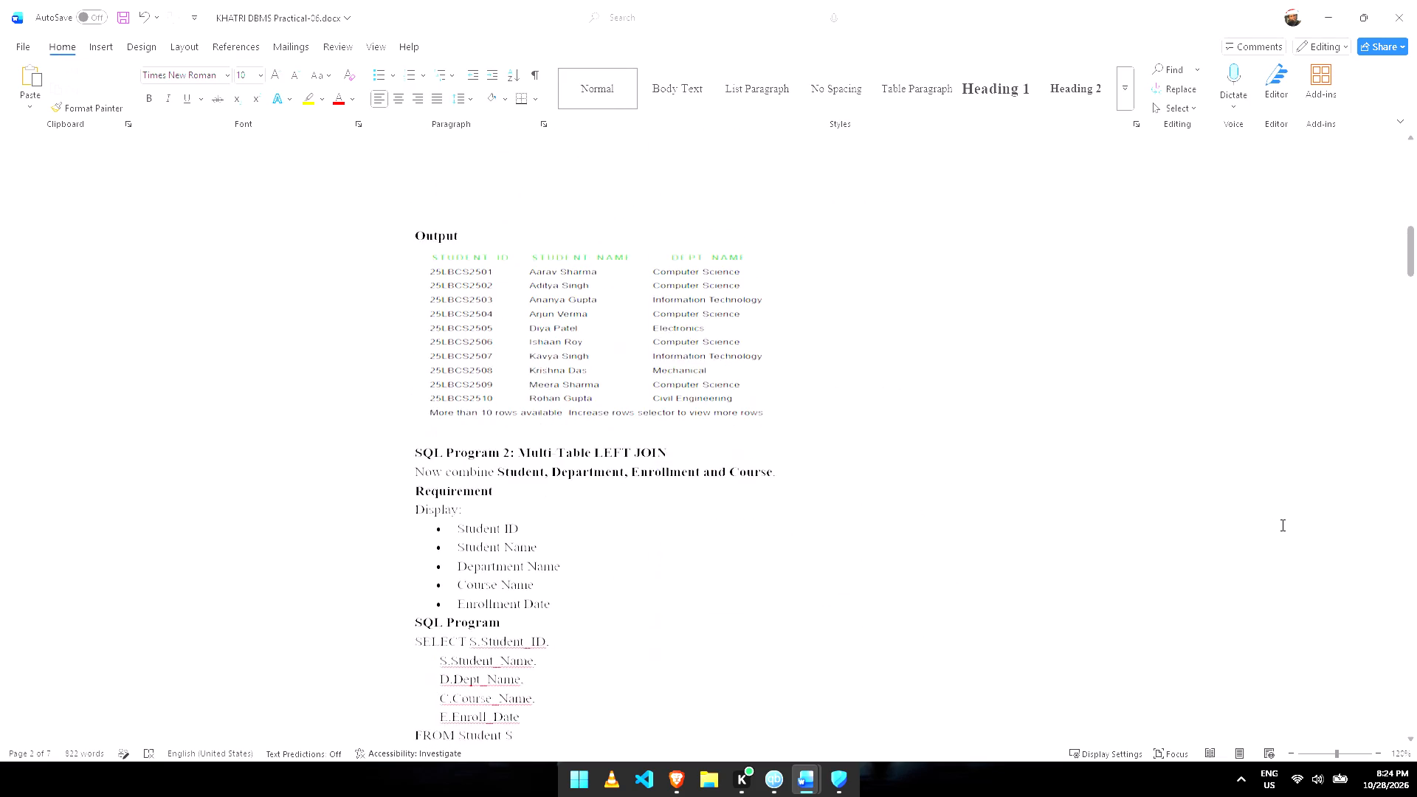
# Replace the last four digits of the student ID in the Section 3 footer with the new student's.
pyautogui.scroll(-6, 1280, 524)
pyautogui.moveTo(1248, 499); pyautogui.dragTo(1246, 613, button='middle')
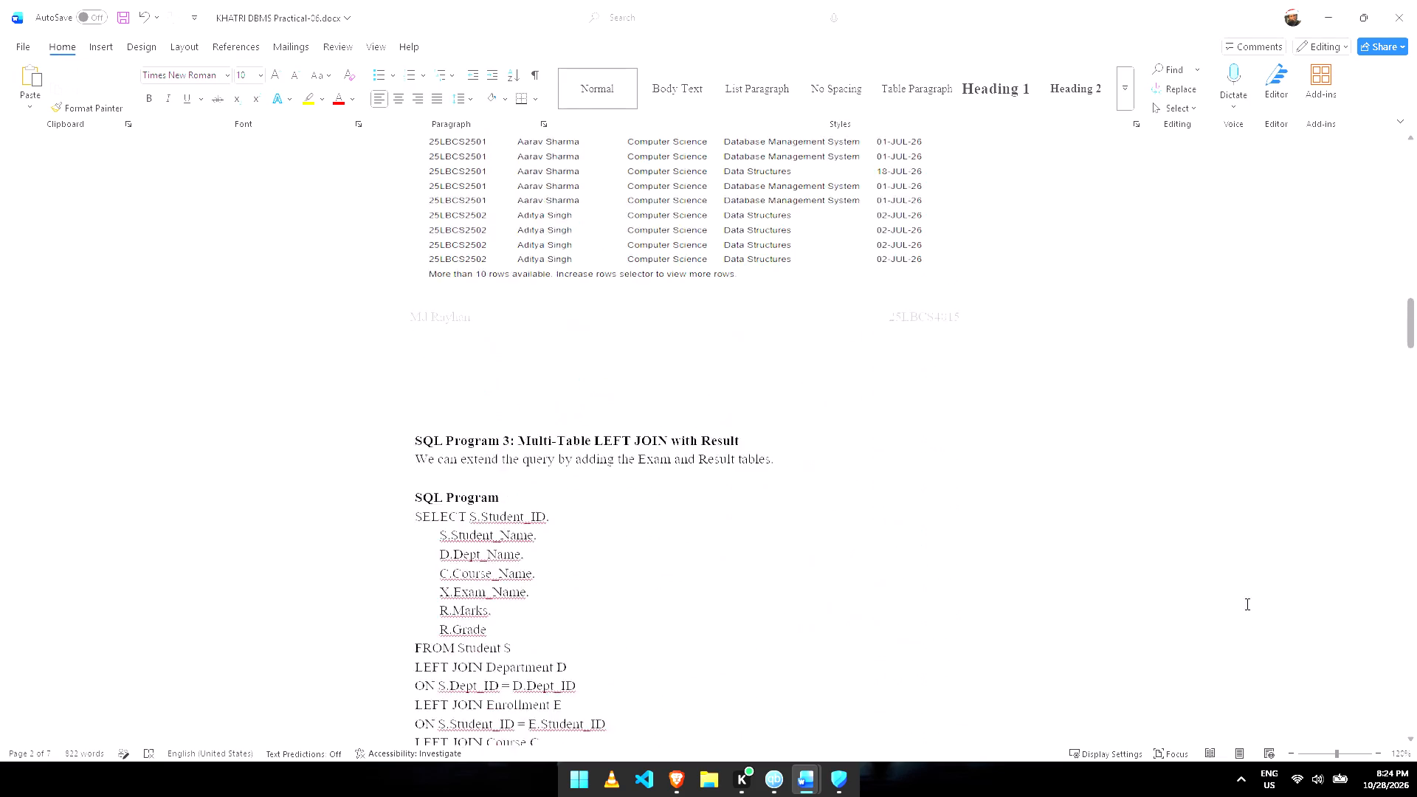
pyautogui.scroll(-15, 1238, 548)
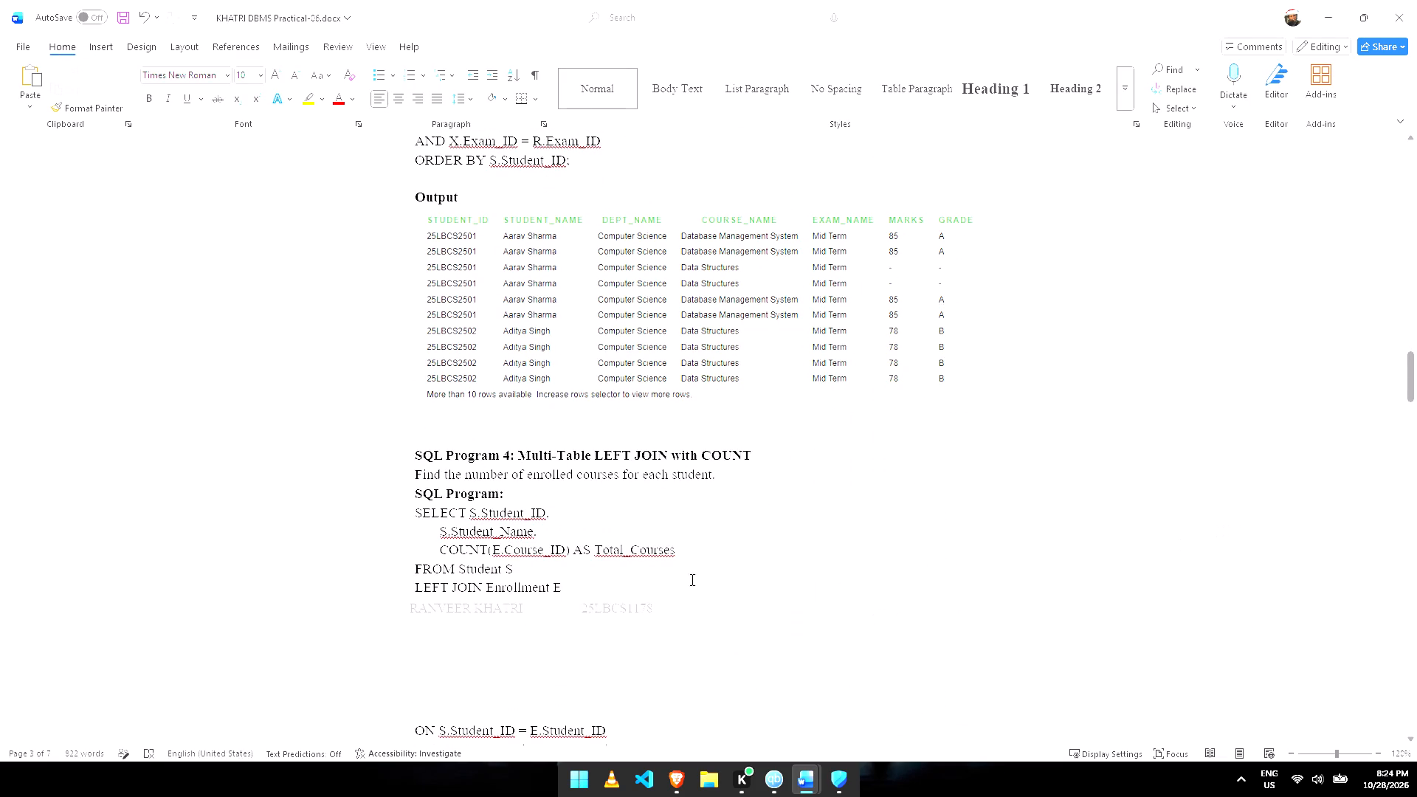
pyautogui.rightClick(680, 626)
pyautogui.click(693, 629)
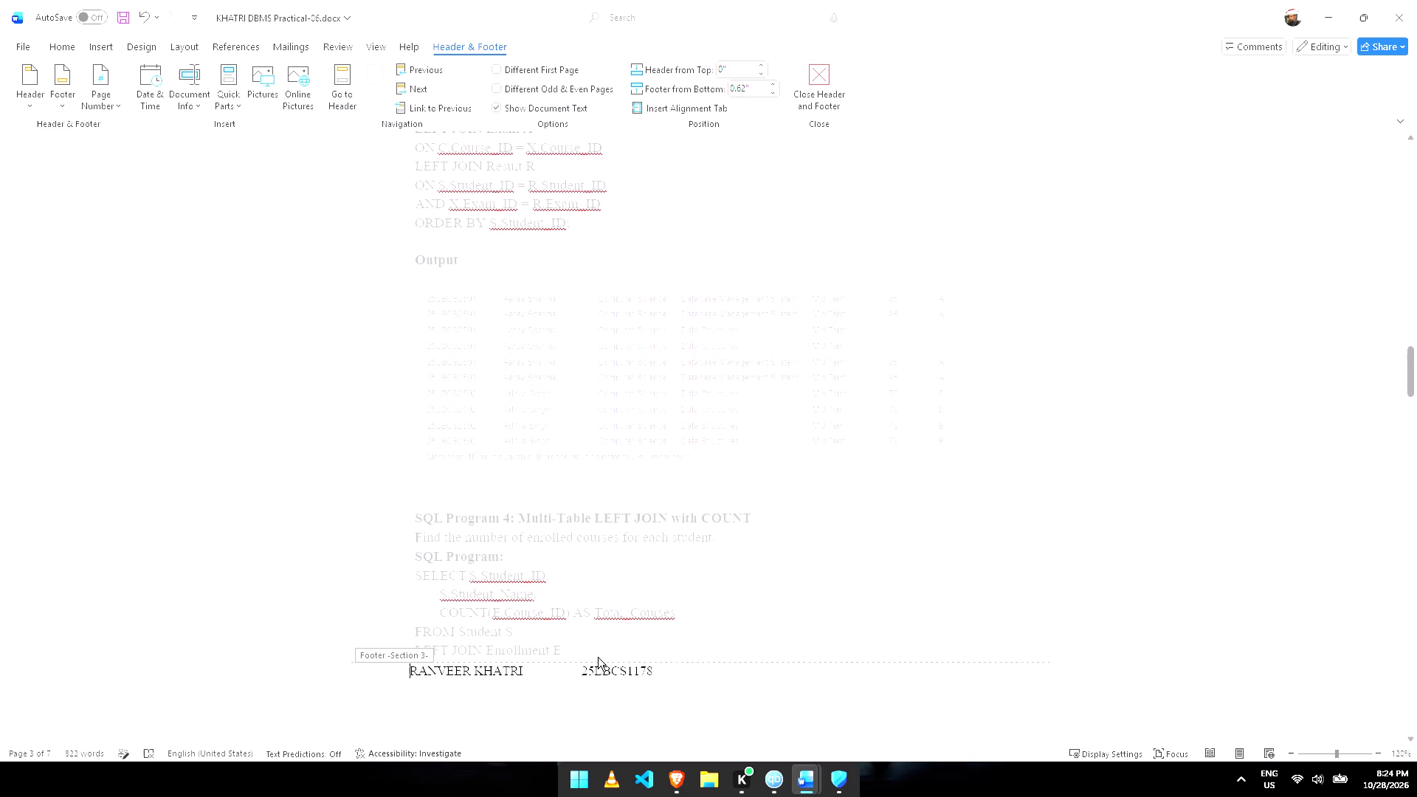
pyautogui.click(660, 671)
pyautogui.hotkey('ctrl', 'w')
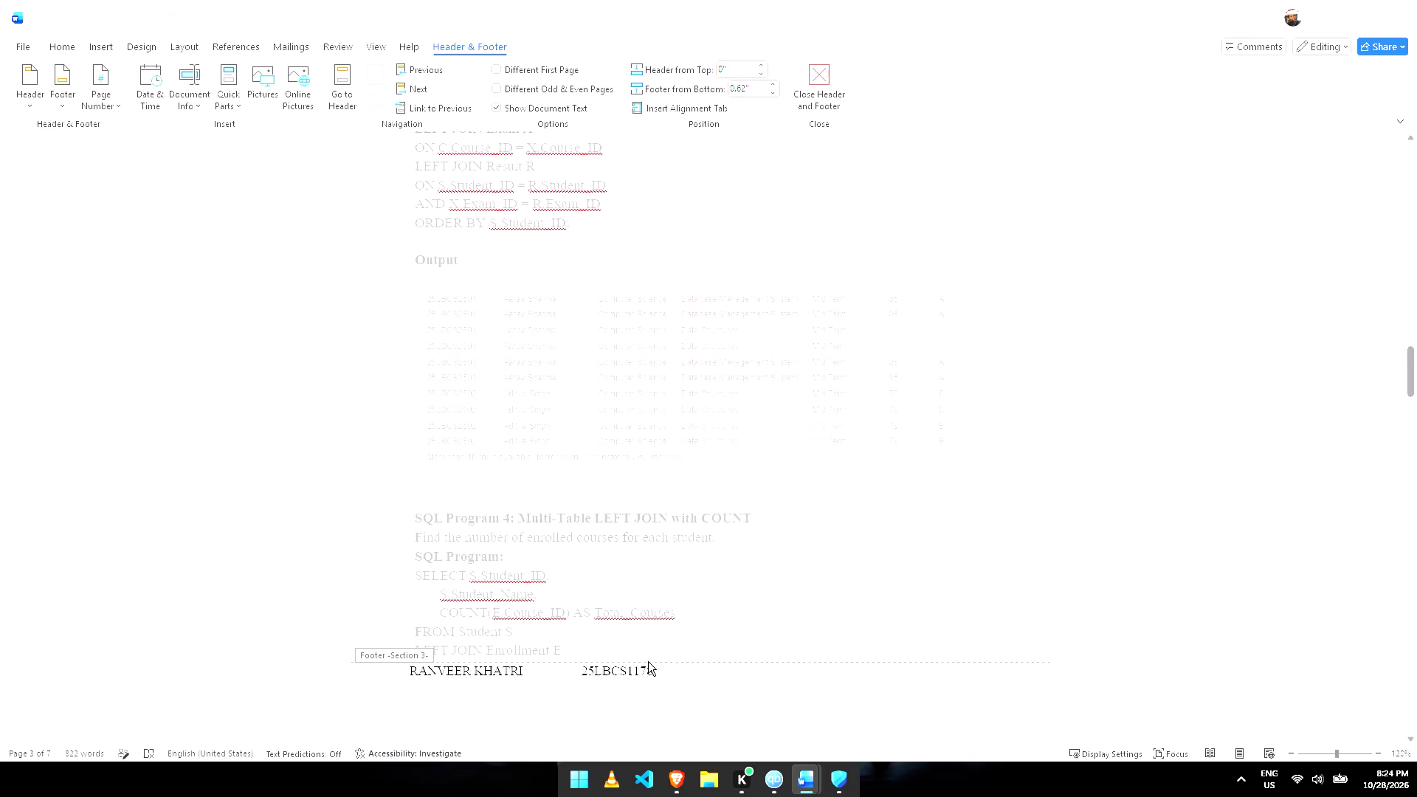
pyautogui.press('Escape')
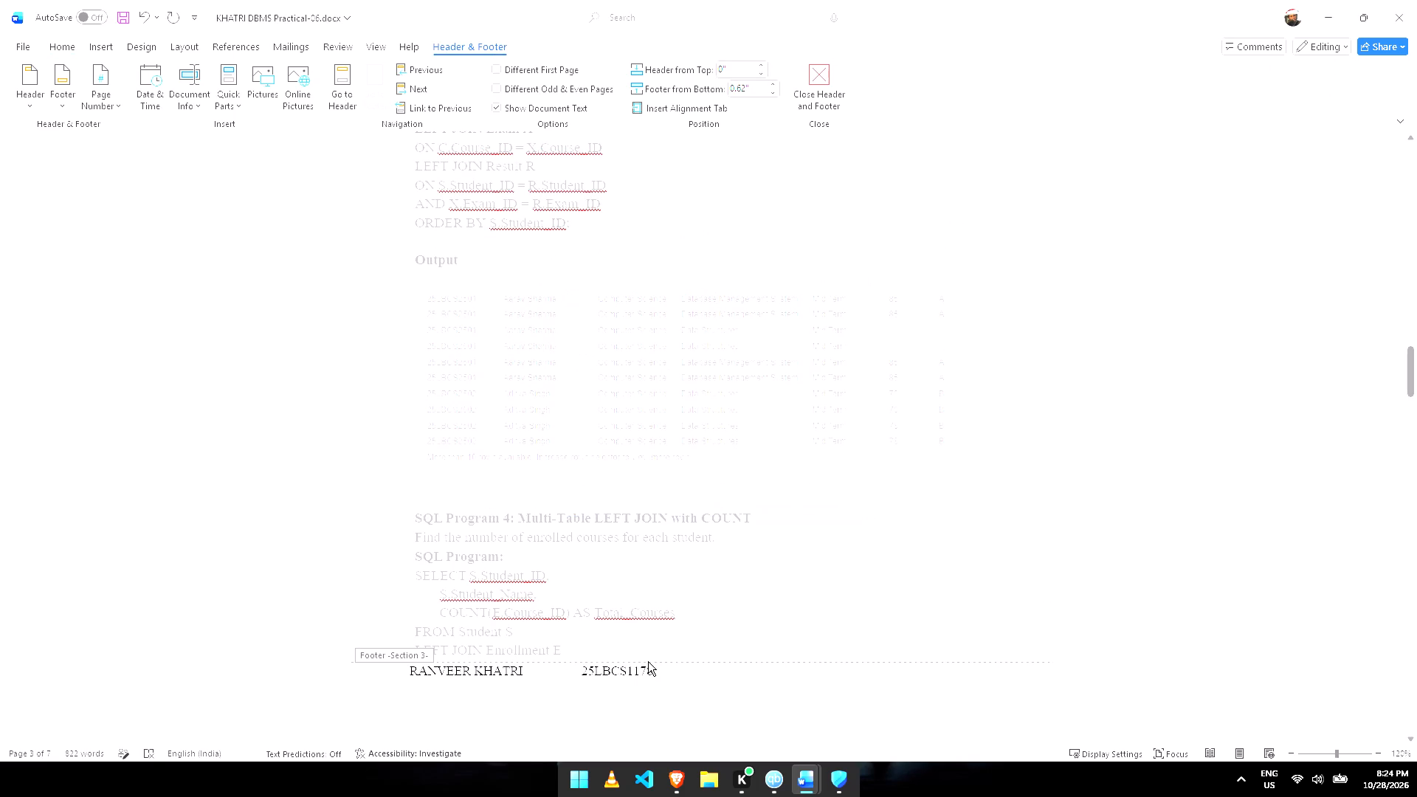
pyautogui.press('BackSpace')
pyautogui.press('BackSpace')
pyautogui.press('BackSpace')
pyautogui.press('BackSpace')
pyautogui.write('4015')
# Insert spaces before the student ID in the Section 3 footer to shift it toward the right margin.
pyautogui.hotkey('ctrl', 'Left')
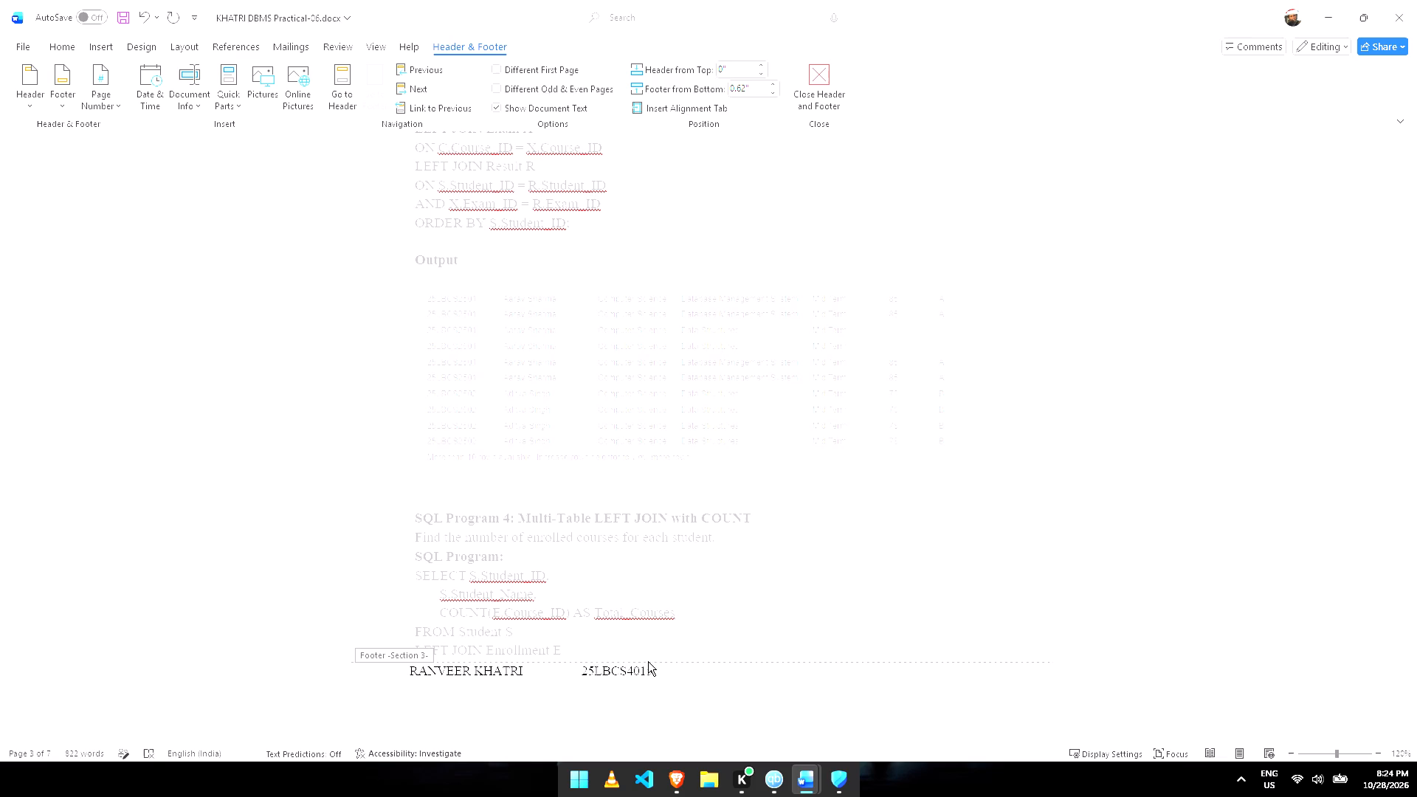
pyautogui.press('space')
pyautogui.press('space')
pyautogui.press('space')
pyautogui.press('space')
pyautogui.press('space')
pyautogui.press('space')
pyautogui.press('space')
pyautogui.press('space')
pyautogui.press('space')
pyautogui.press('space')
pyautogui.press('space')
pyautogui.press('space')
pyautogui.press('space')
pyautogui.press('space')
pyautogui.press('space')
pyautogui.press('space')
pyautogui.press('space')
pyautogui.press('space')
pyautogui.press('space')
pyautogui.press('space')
# Replace the student name in the Section 3 footer with the new student's name.
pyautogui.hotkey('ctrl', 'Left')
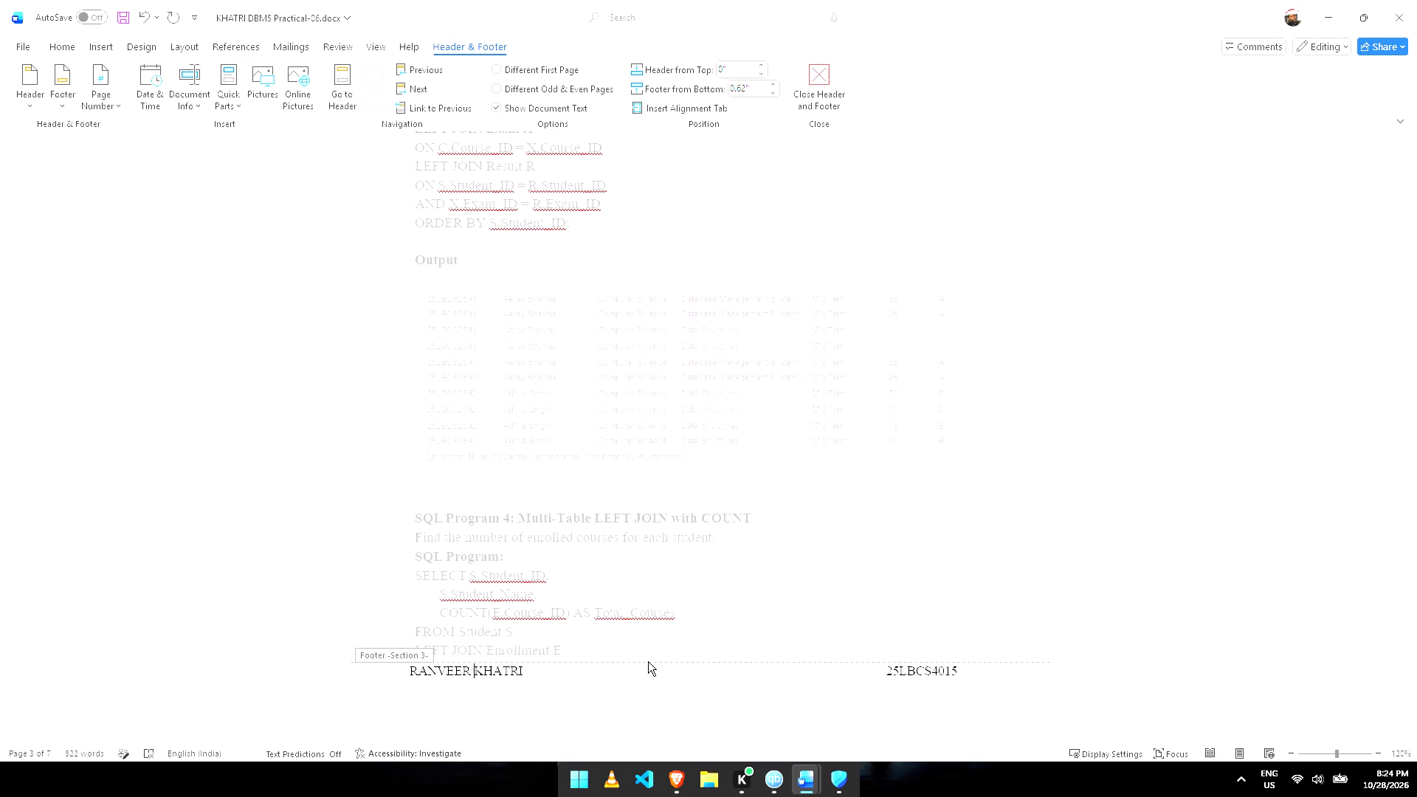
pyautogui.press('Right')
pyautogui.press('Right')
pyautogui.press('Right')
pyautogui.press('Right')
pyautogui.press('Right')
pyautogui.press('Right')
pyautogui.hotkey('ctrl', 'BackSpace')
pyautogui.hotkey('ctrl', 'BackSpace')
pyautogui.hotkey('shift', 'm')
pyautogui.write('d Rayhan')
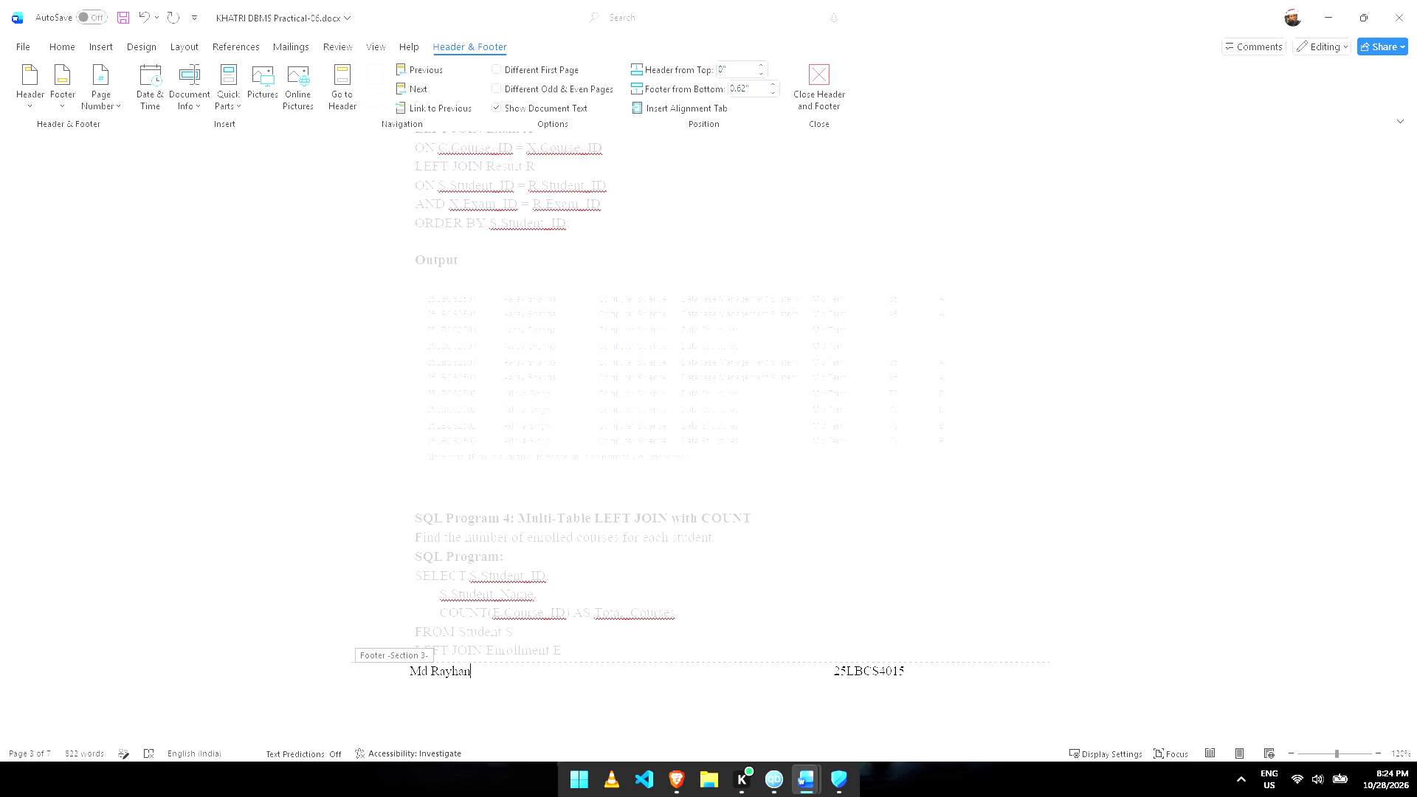
# Add more spaces after the name in the Section 3 footer to move the ID further right, and leave footer editing.
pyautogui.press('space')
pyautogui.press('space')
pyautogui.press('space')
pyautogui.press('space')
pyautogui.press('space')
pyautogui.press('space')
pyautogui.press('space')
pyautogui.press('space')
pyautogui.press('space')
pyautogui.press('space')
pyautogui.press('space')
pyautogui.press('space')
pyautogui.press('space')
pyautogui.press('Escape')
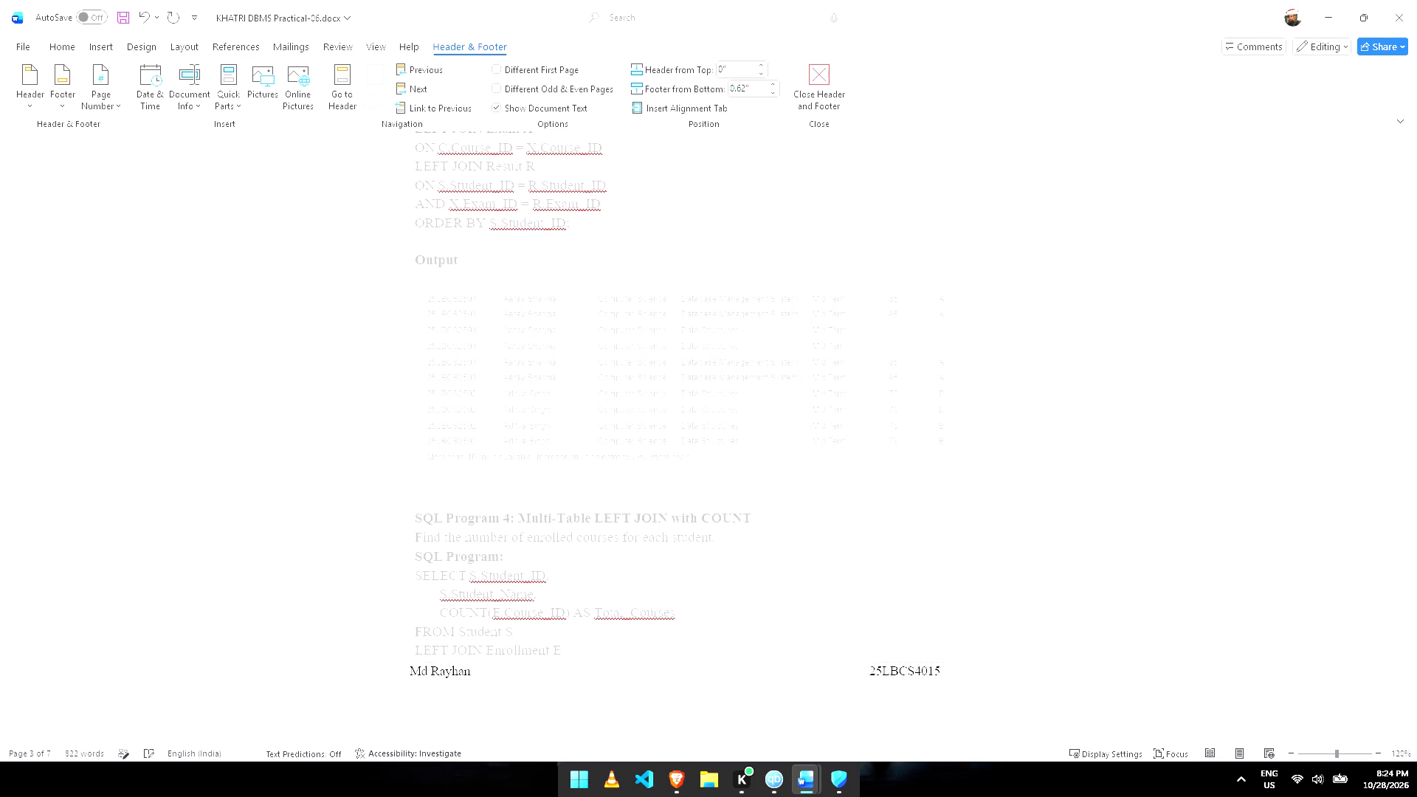
# Underline the 6.2 Self Join section heading.
pyautogui.scroll(-12, 655, 547)
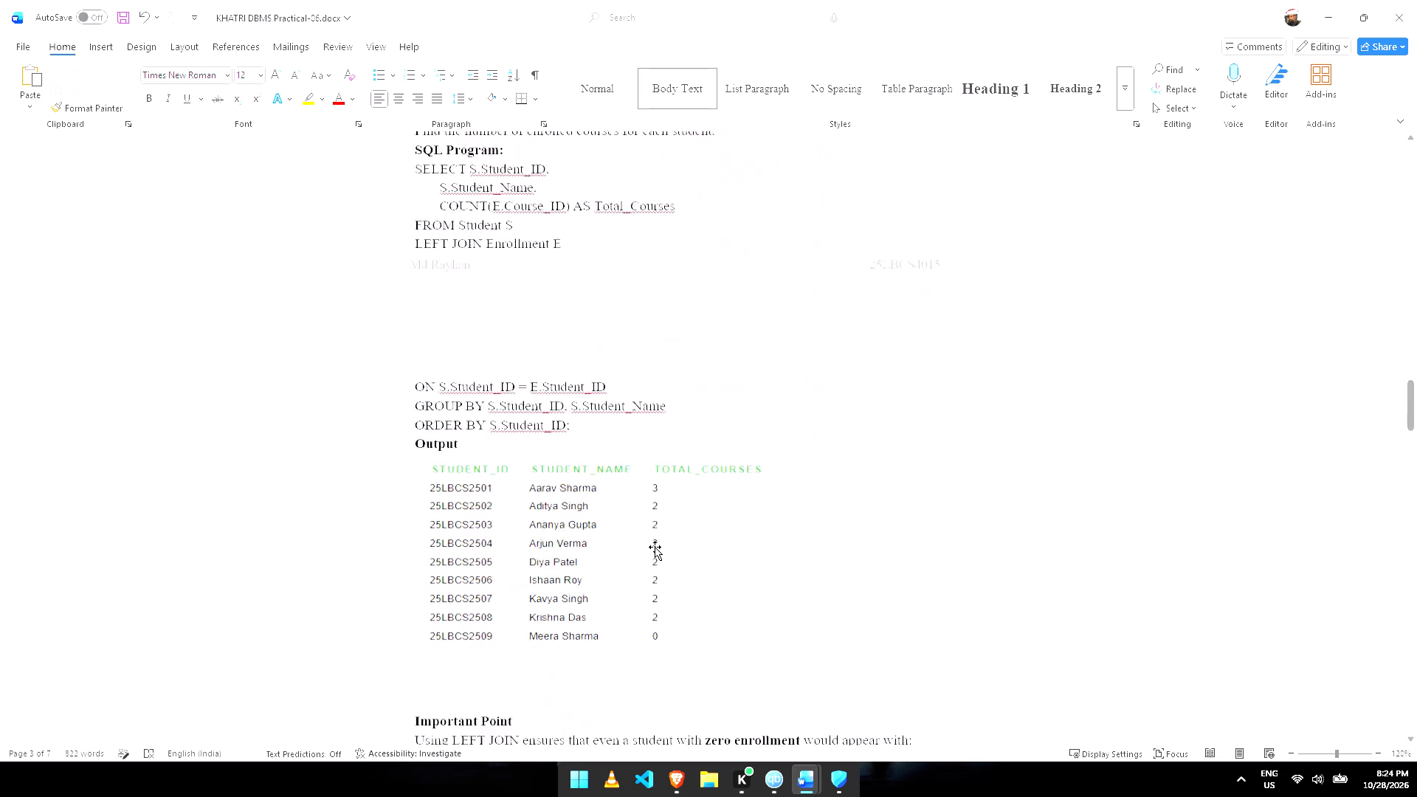
pyautogui.scroll(-14, 655, 547)
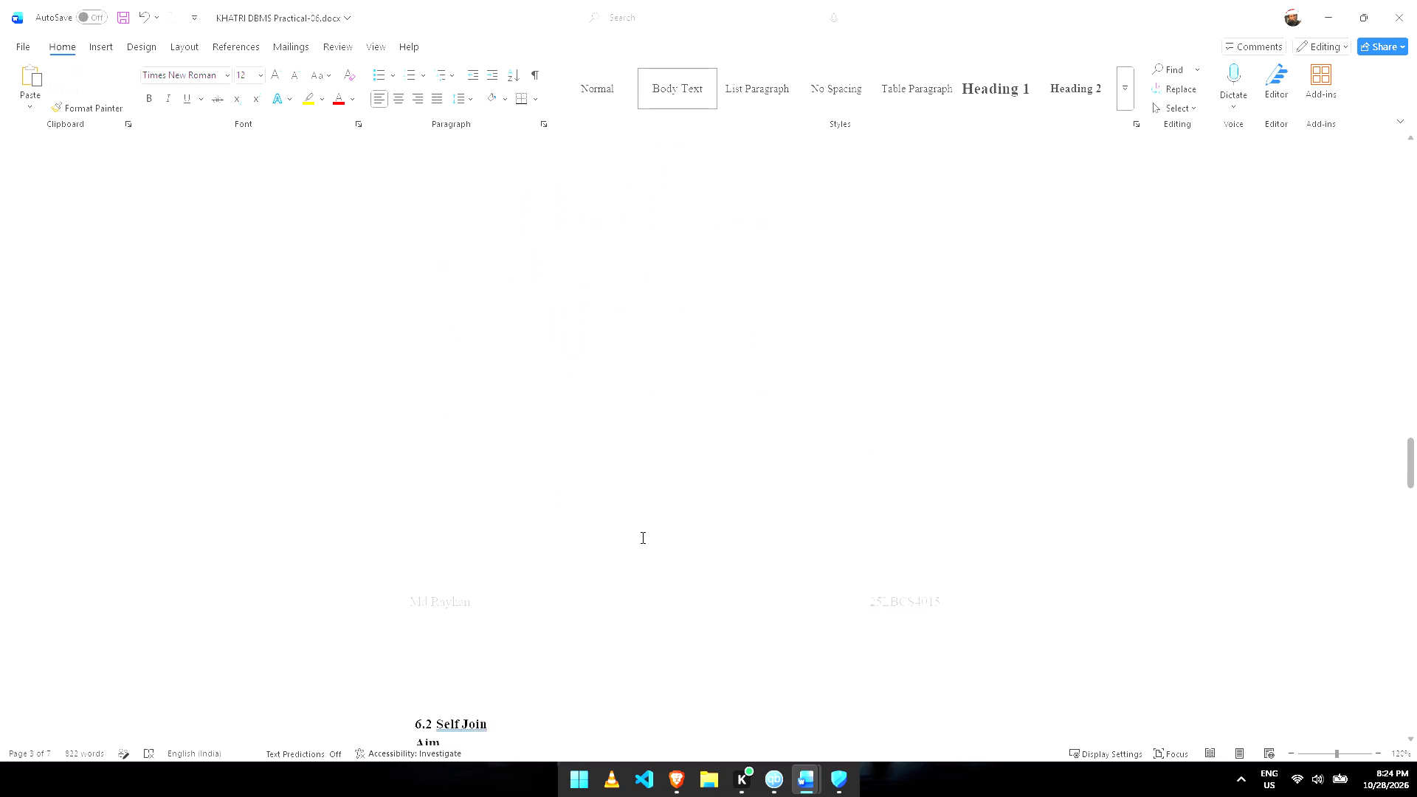
pyautogui.scroll(-17, 640, 539)
pyautogui.scroll(5, 640, 541)
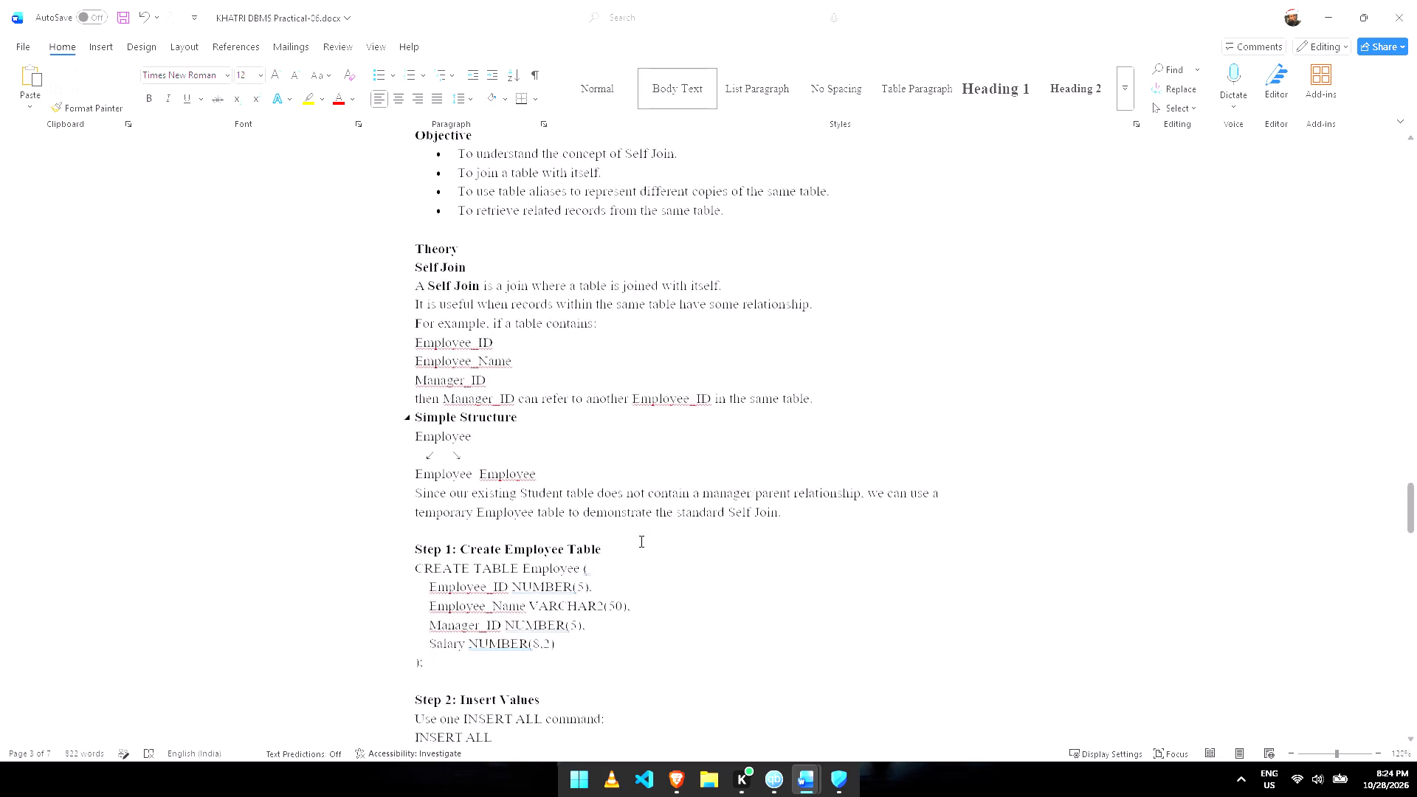
pyautogui.scroll(6, 640, 541)
pyautogui.moveTo(486, 450); pyautogui.dragTo(407, 455)
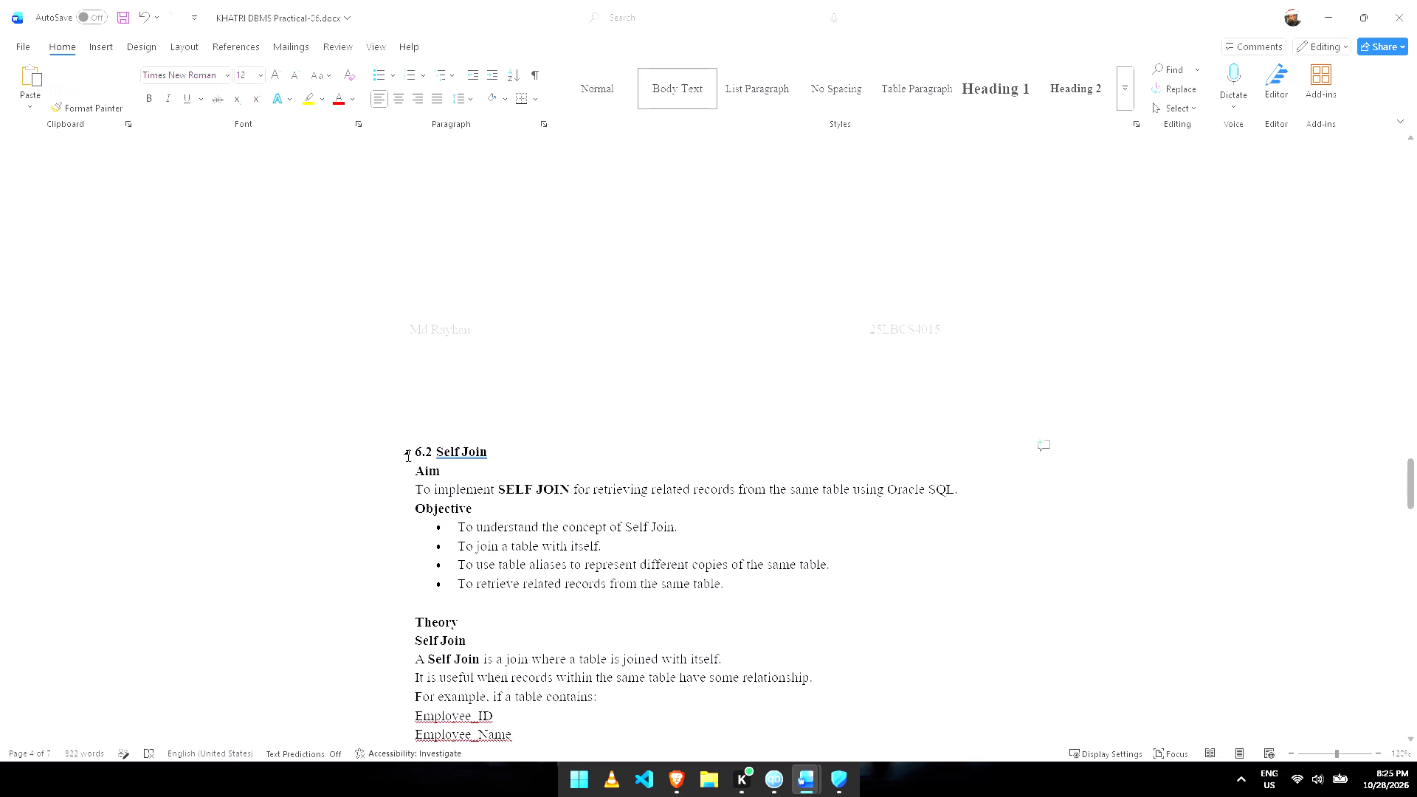
pyautogui.moveTo(407, 455); pyautogui.dragTo(404, 456)
pyautogui.hotkey('ctrl', 'u')
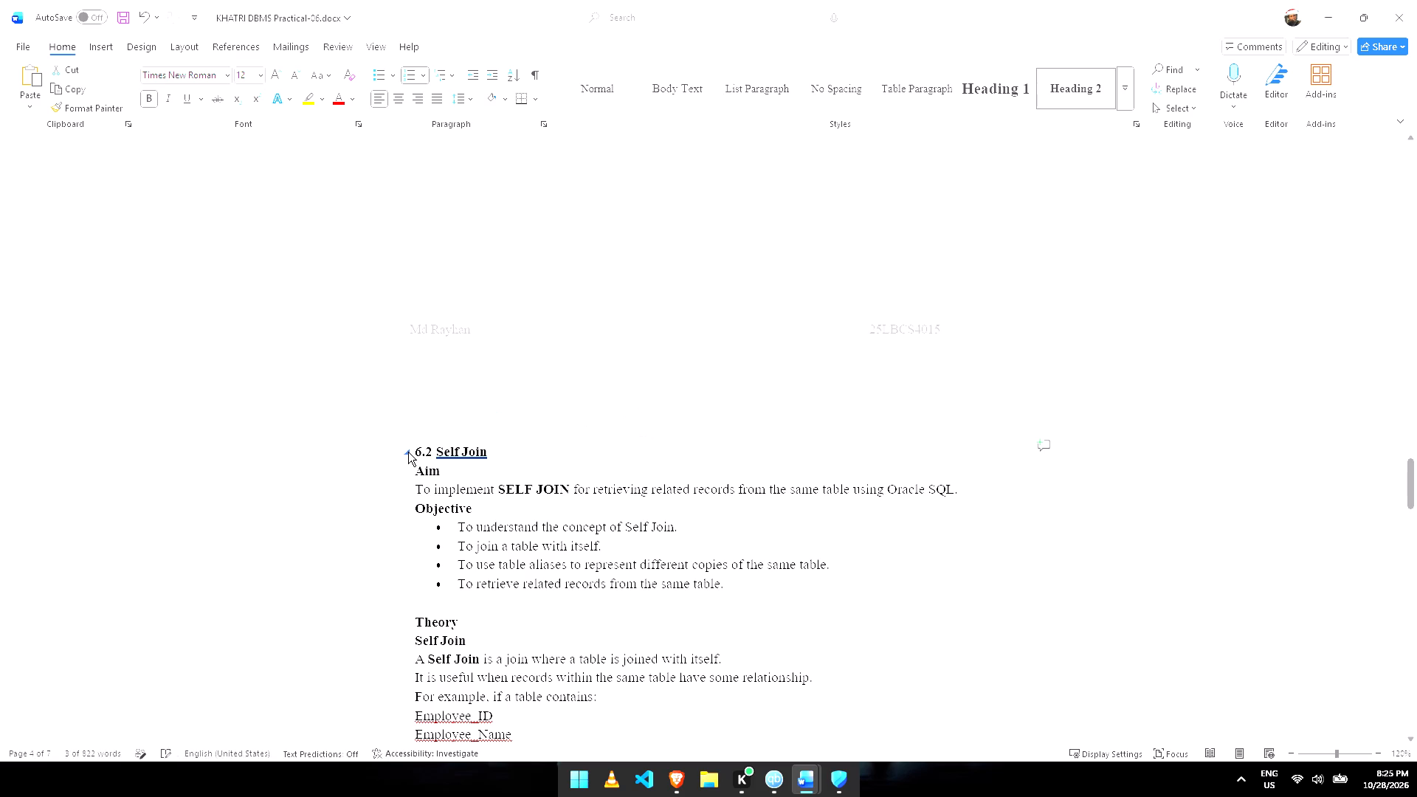
pyautogui.click(1224, 435)
# Underline the Theory heading and the Self Join subheading below it in section 6.2.
pyautogui.scroll(-4, 860, 446)
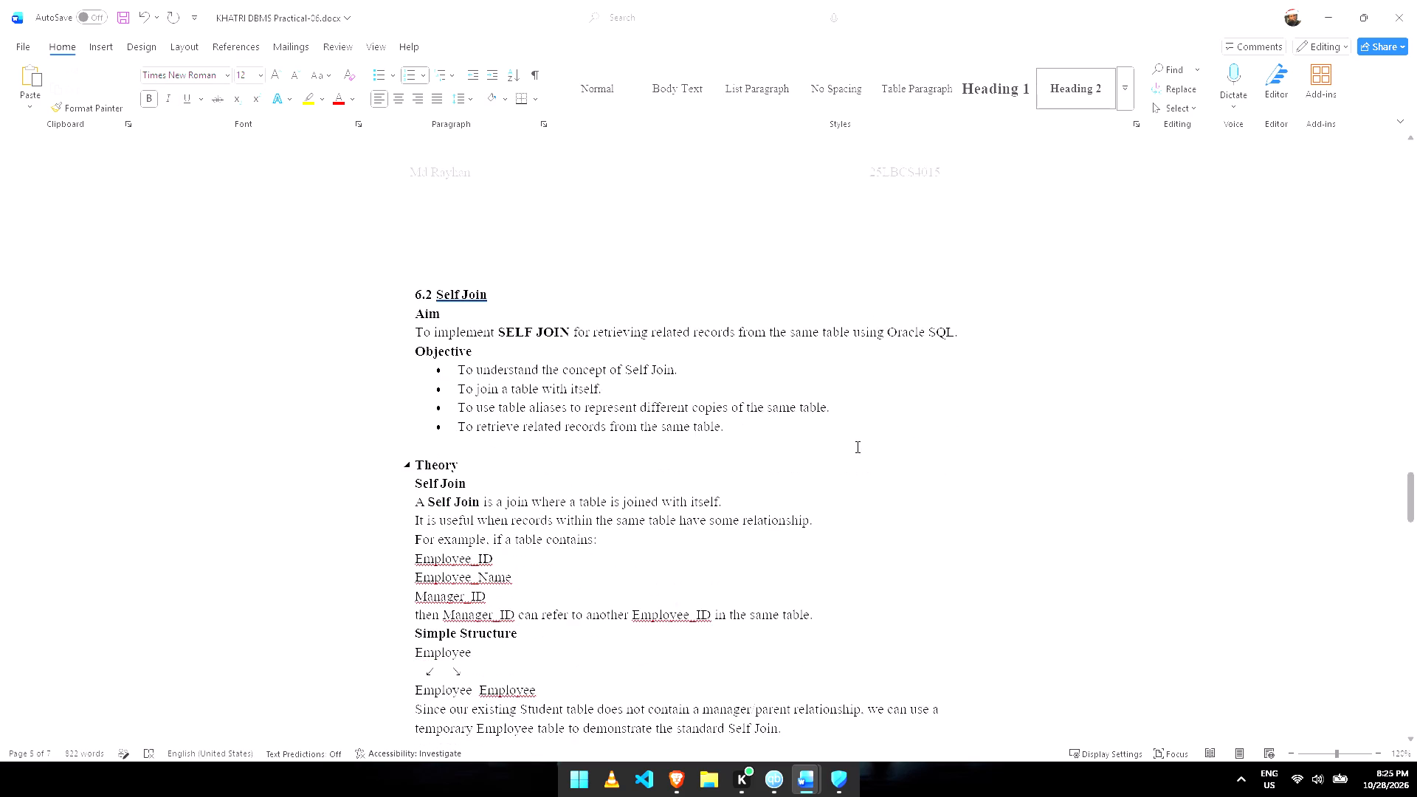
pyautogui.scroll(-5, 551, 402)
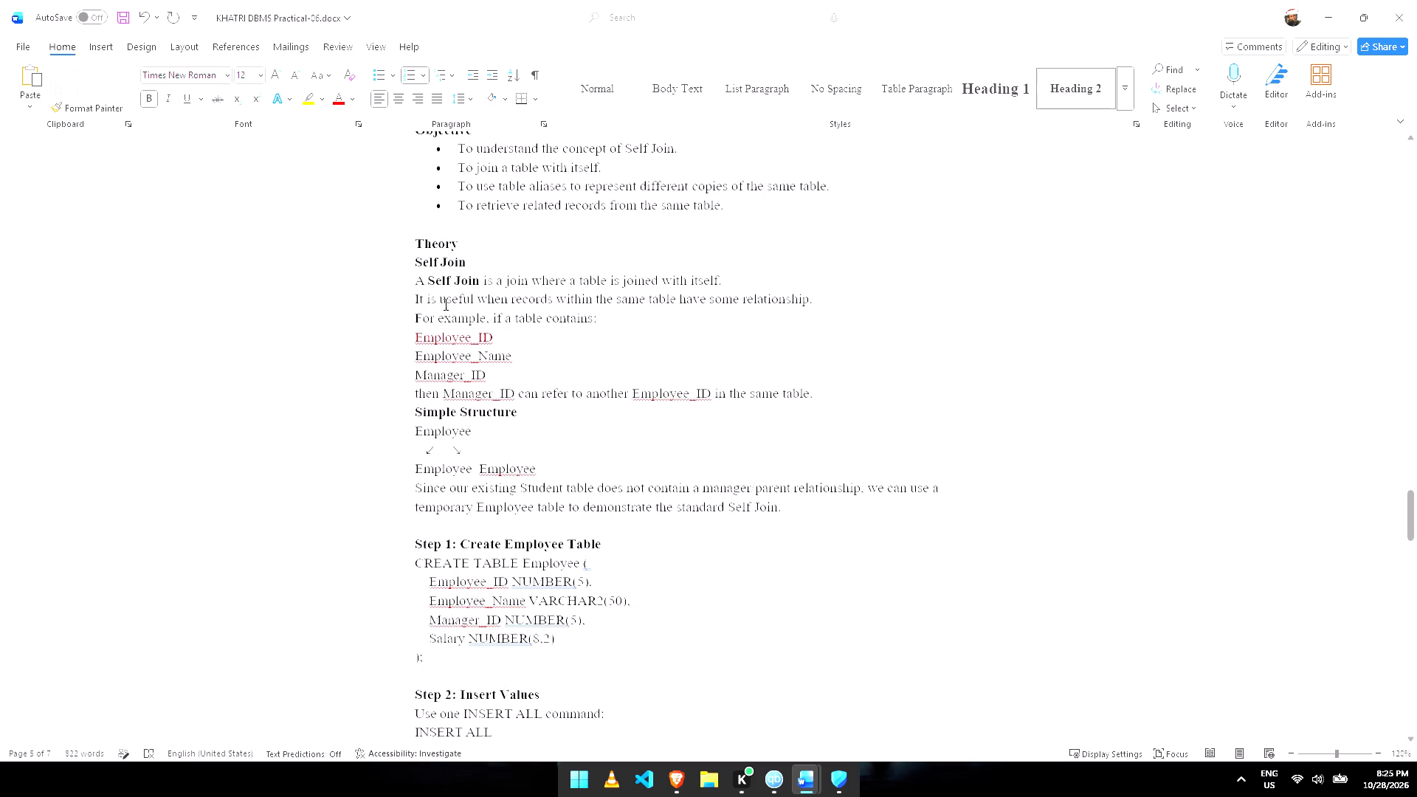
pyautogui.moveTo(463, 240); pyautogui.dragTo(383, 246)
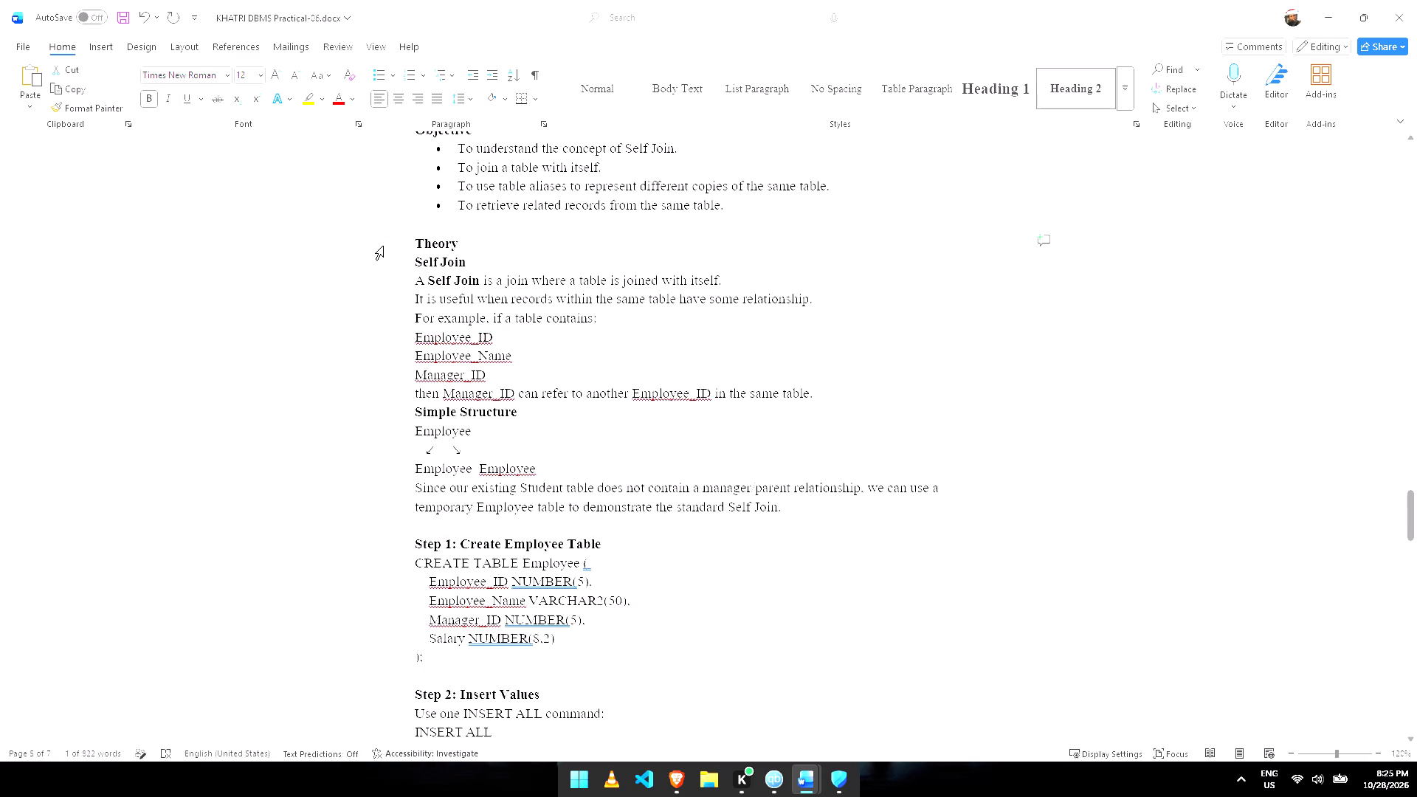
pyautogui.hotkey('ctrl', 'u')
pyautogui.moveTo(466, 262); pyautogui.dragTo(379, 262)
pyautogui.hotkey('ctrl', 'u')
pyautogui.click(312, 351)
# Review the rest of section 6.2, from the Employee table steps to the comparison table on the last page.
pyautogui.scroll(-3, 423, 387)
pyautogui.scroll(-3, 479, 429)
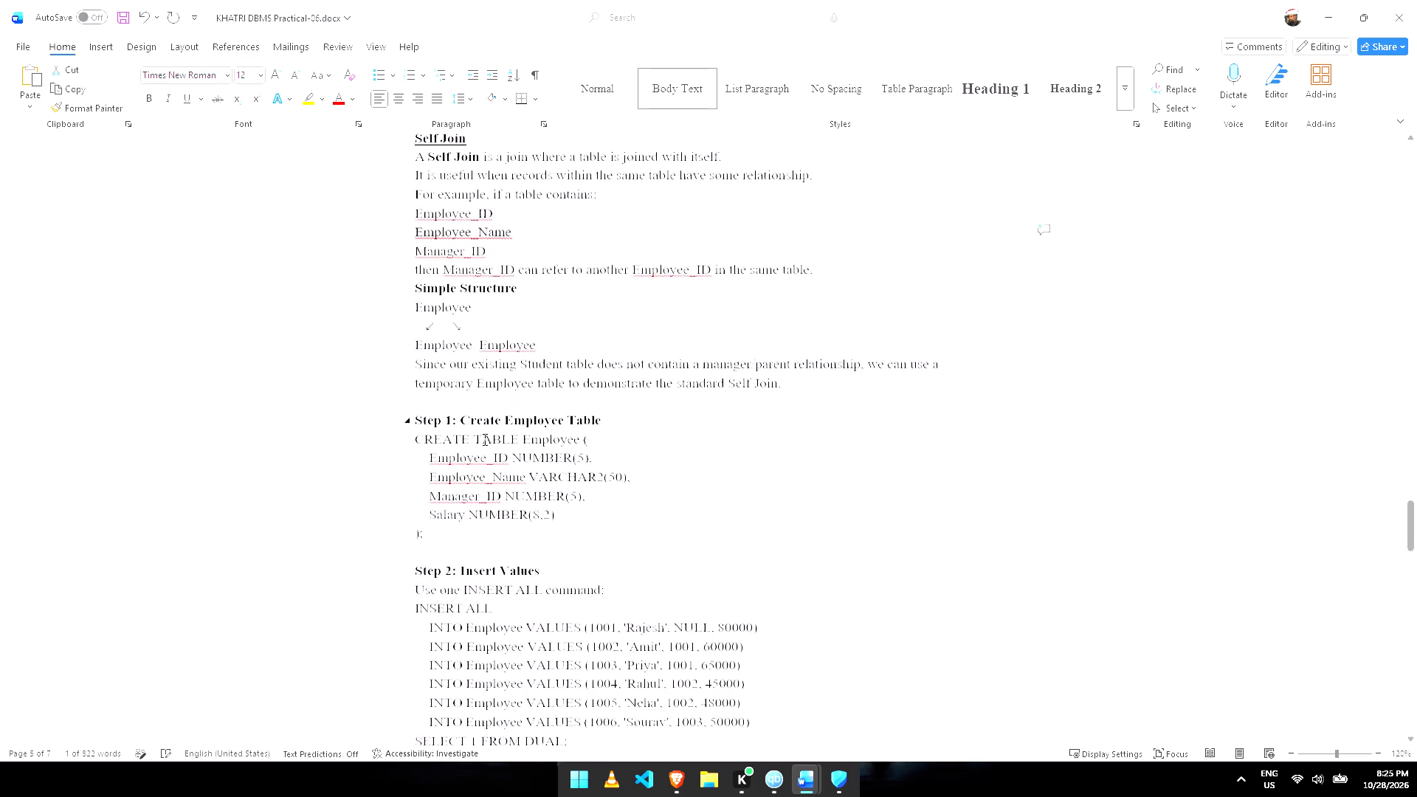
pyautogui.scroll(-10, 483, 439)
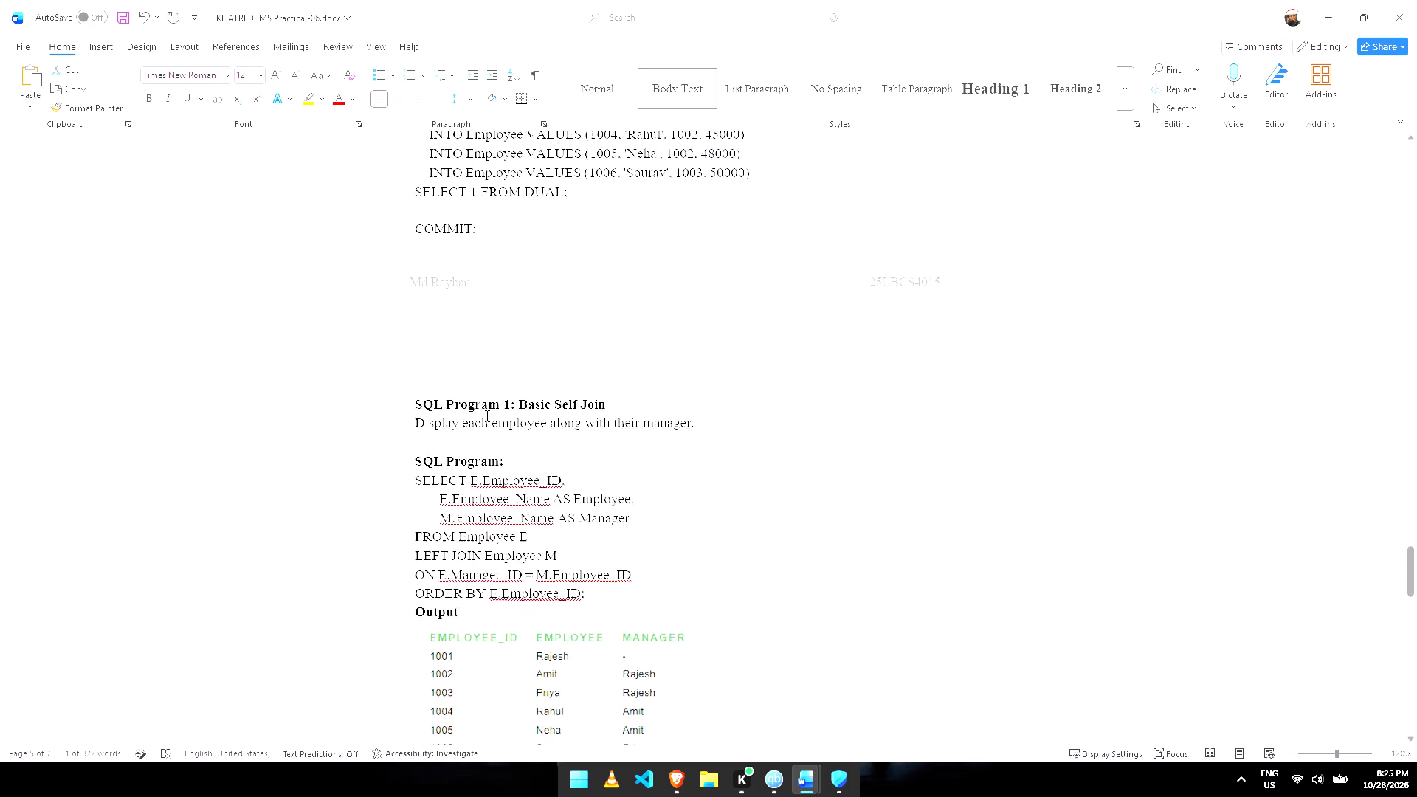
pyautogui.scroll(-9, 492, 441)
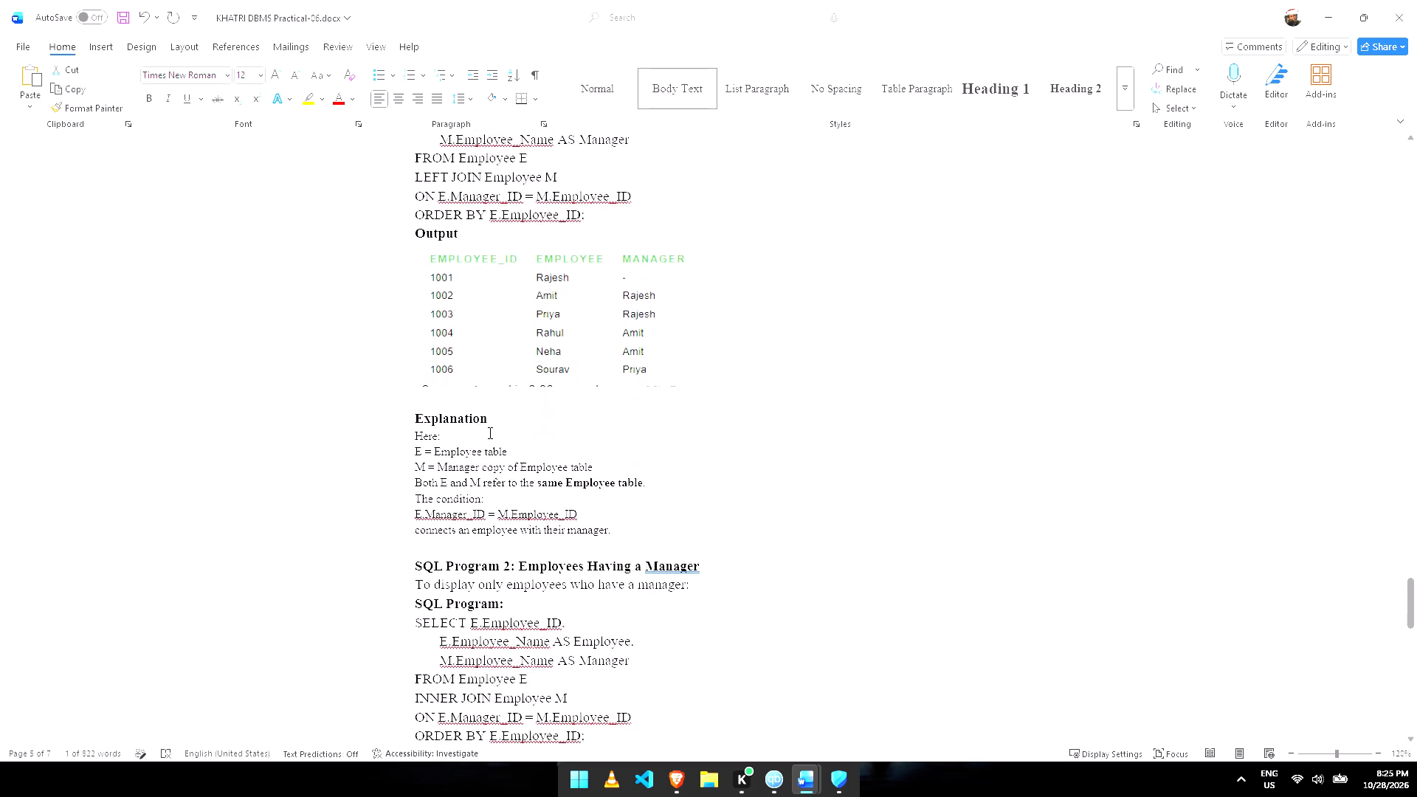
pyautogui.scroll(-15, 489, 432)
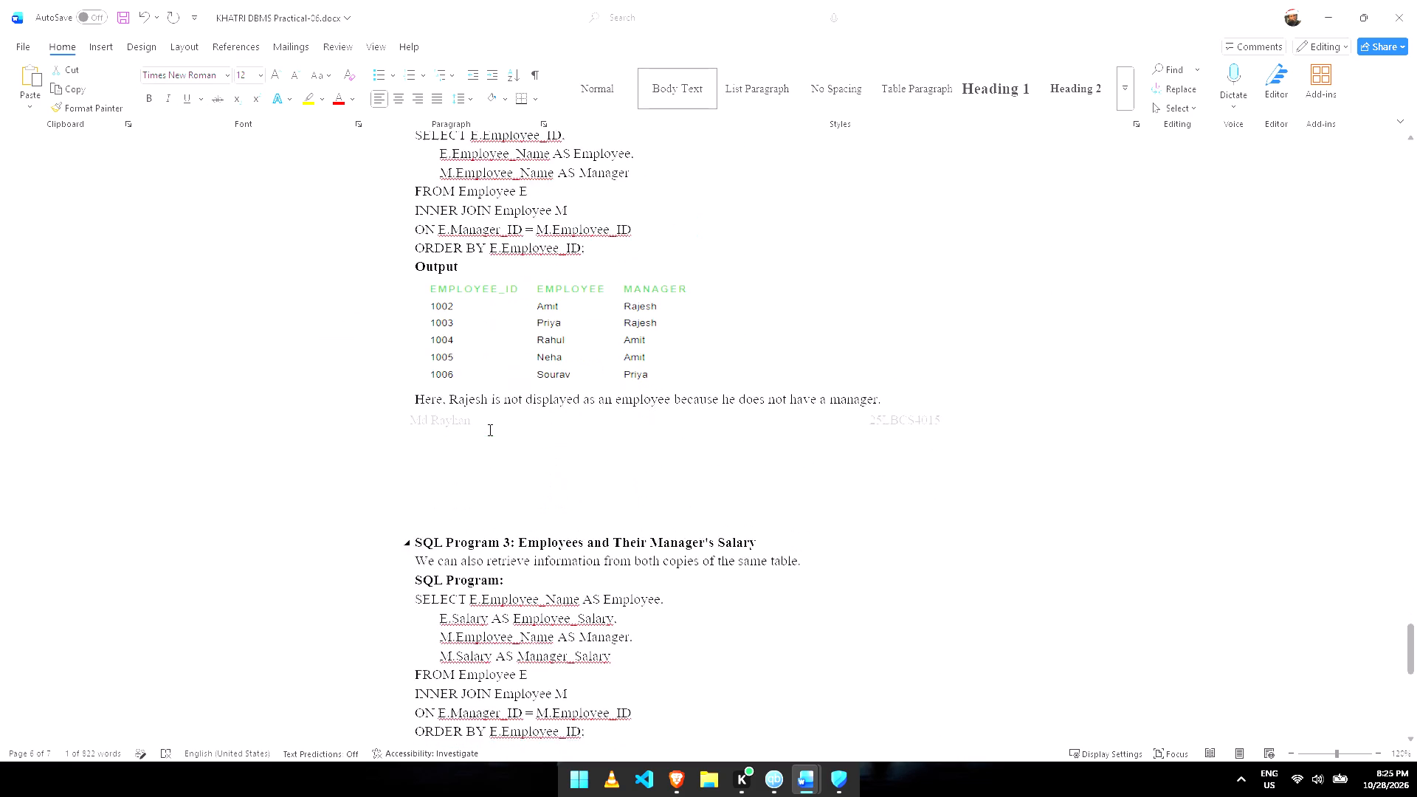
pyautogui.scroll(-4, 489, 429)
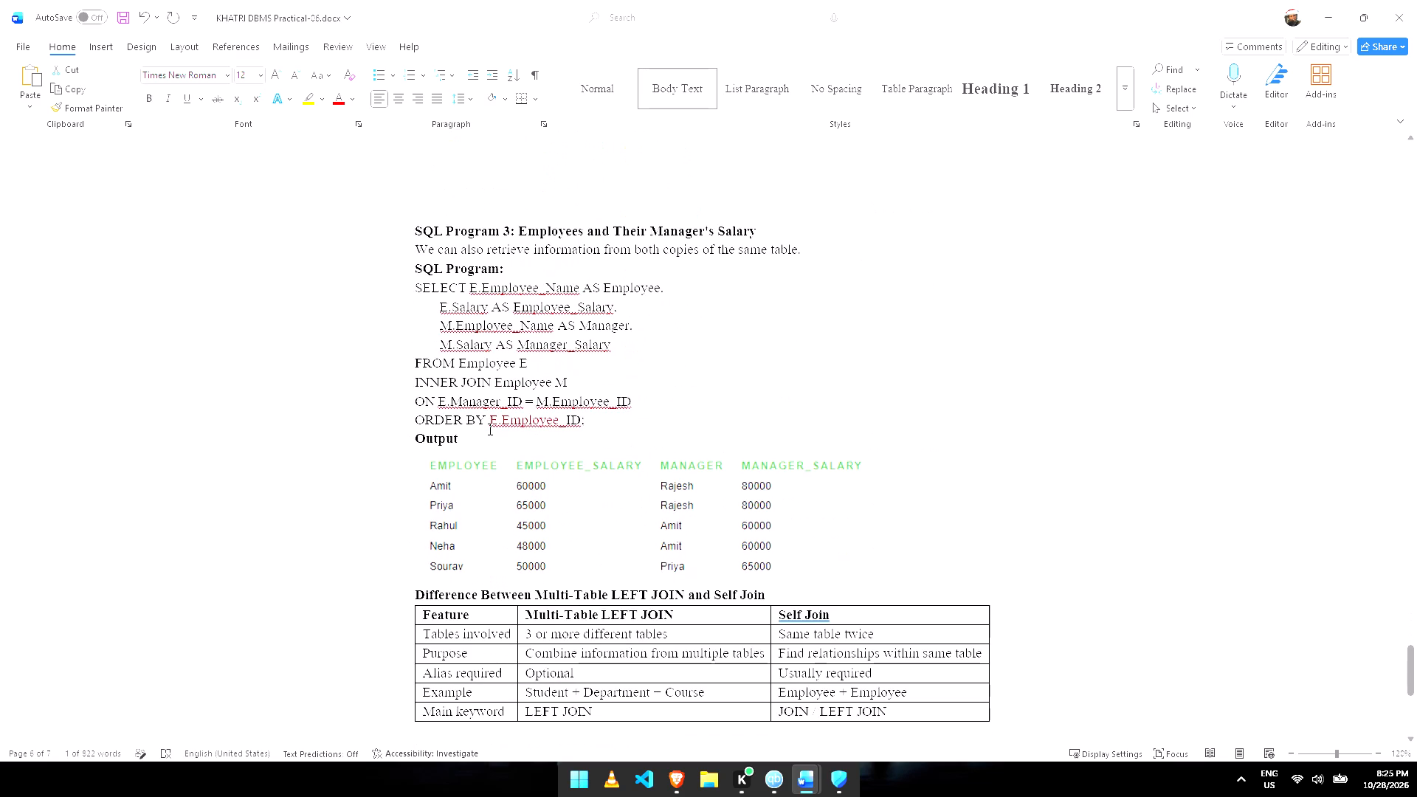
pyautogui.scroll(-18, 489, 429)
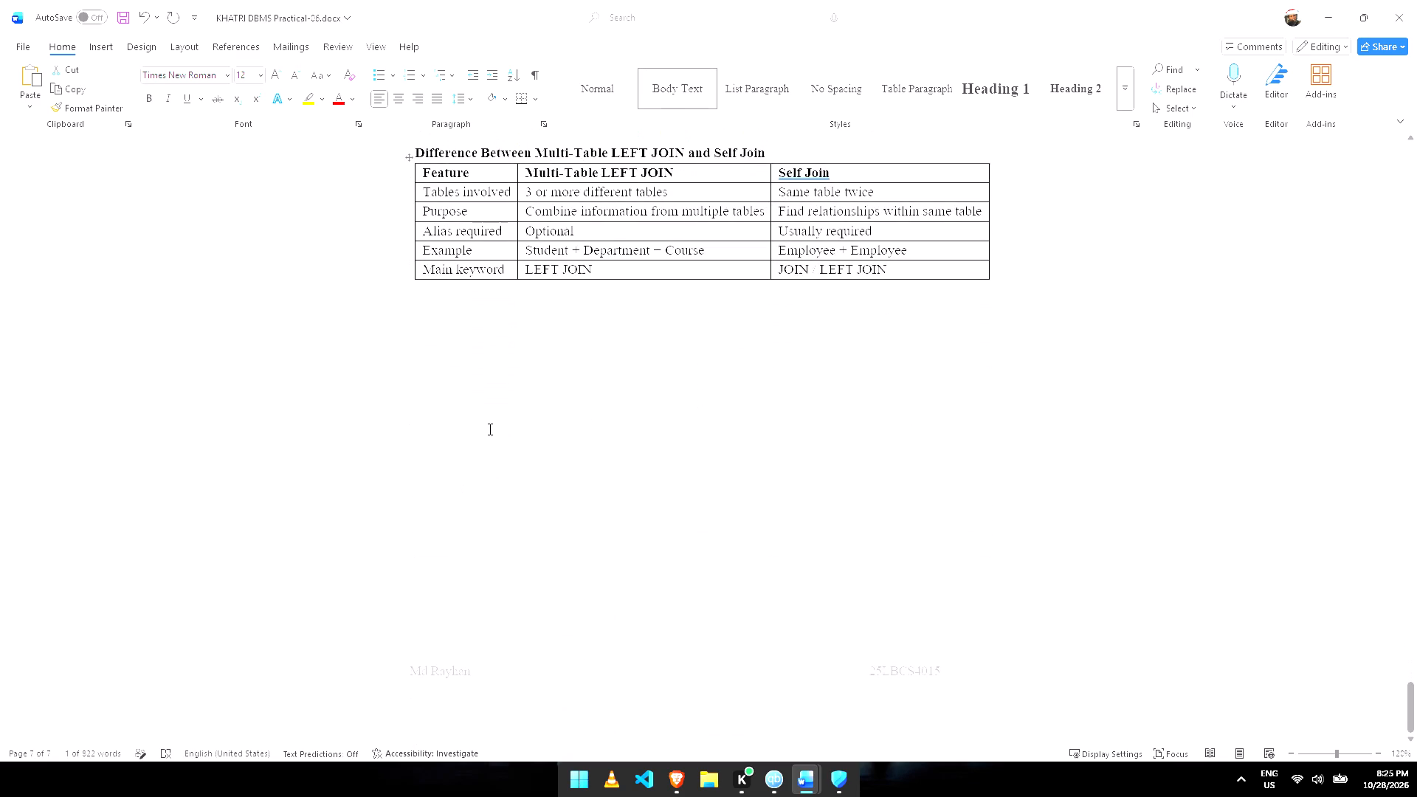
pyautogui.scroll(-4, 489, 429)
# Underline the title line "Title: Multi-Table Left Join and Self Join using Oracle SQL" on page 1.
pyautogui.moveTo(1067, 445); pyautogui.dragTo(1082, 224, button='middle')
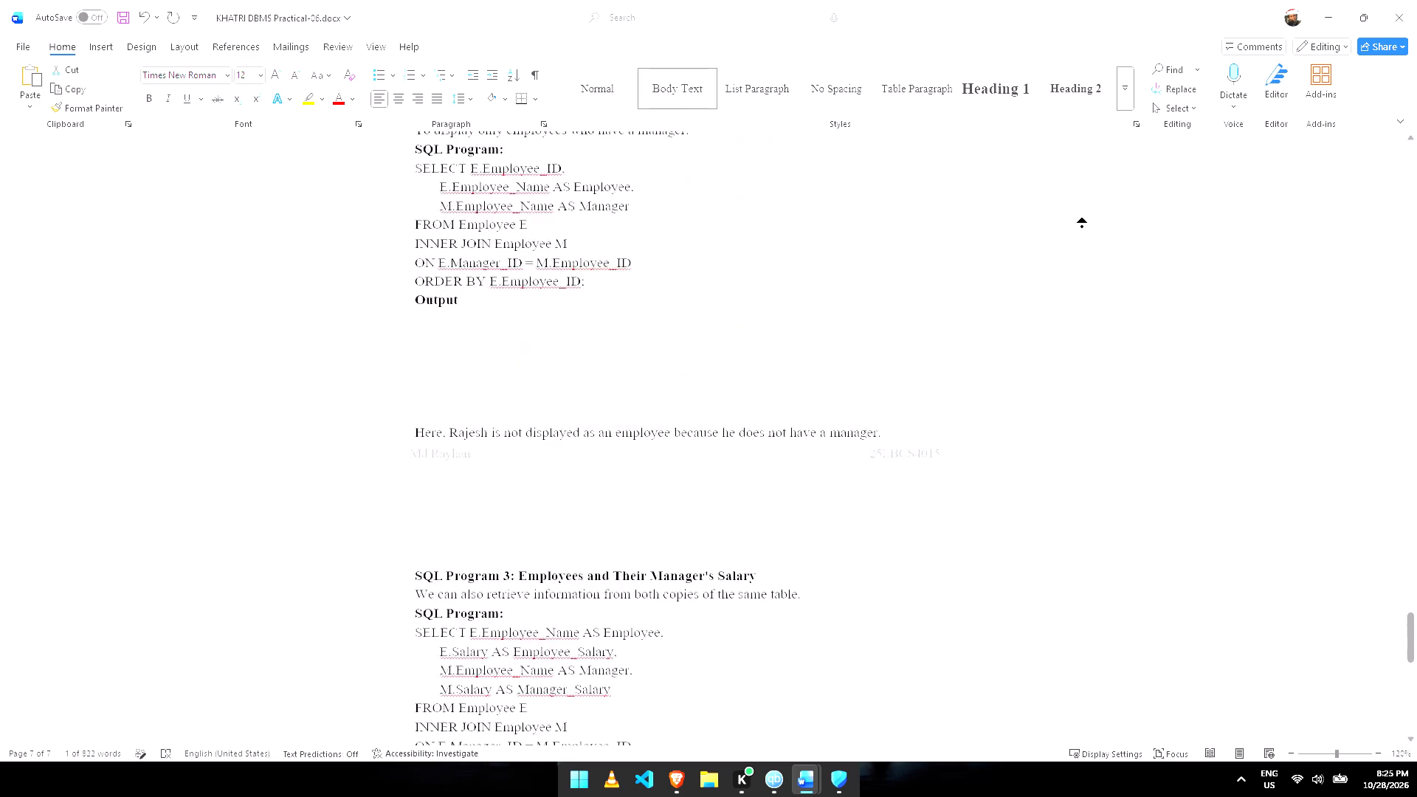
pyautogui.moveTo(1082, 224); pyautogui.dragTo(1089, 200, button='middle')
pyautogui.scroll(5, 1155, 304)
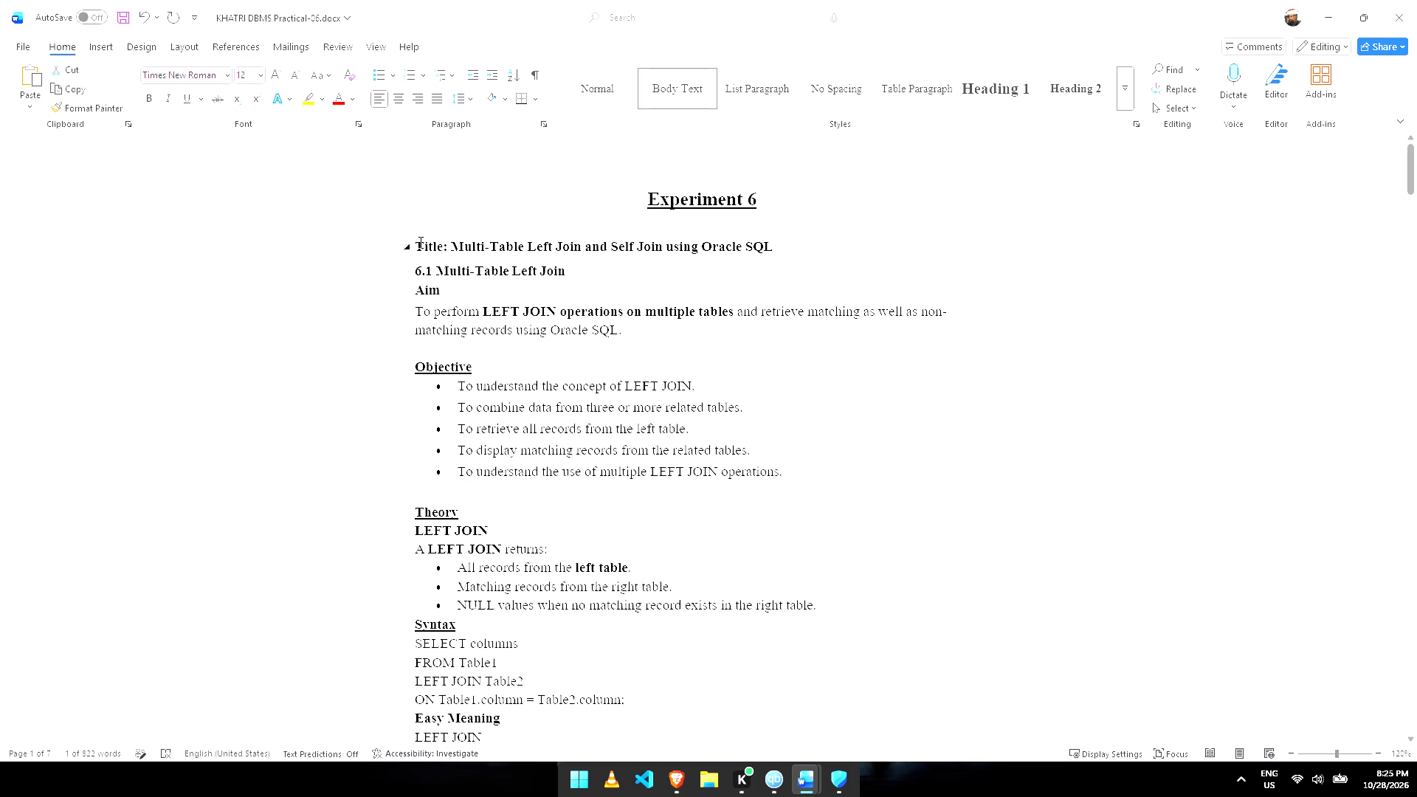
pyautogui.moveTo(418, 242); pyautogui.dragTo(793, 246)
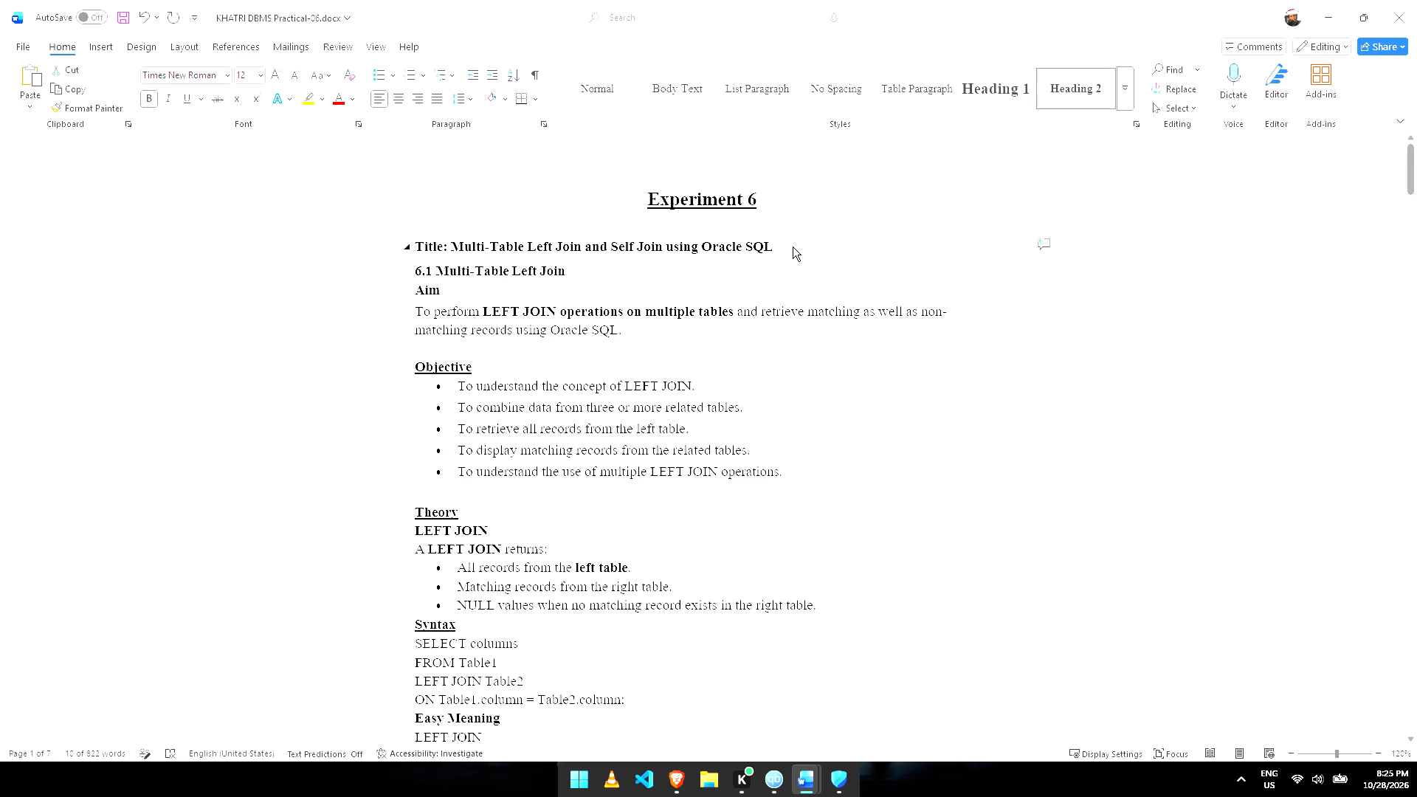
pyautogui.hotkey('ctrl', 'u')
pyautogui.click(1035, 343)
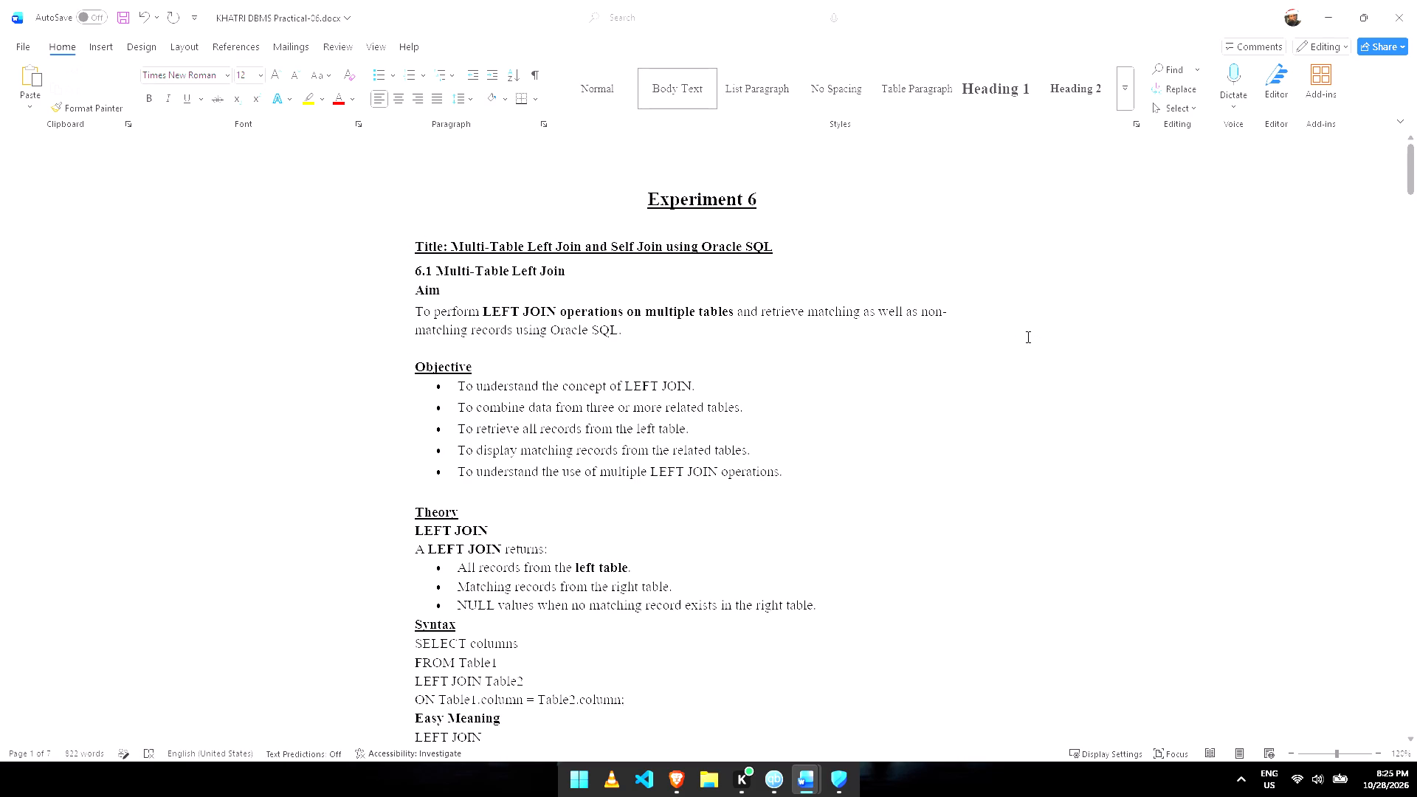
# Underline the 6.1 Multi-Table Left Join heading and the Aim heading below it.
pyautogui.moveTo(410, 266); pyautogui.dragTo(538, 269)
pyautogui.moveTo(538, 269); pyautogui.dragTo(562, 272)
pyautogui.hotkey('ctrl', 'u')
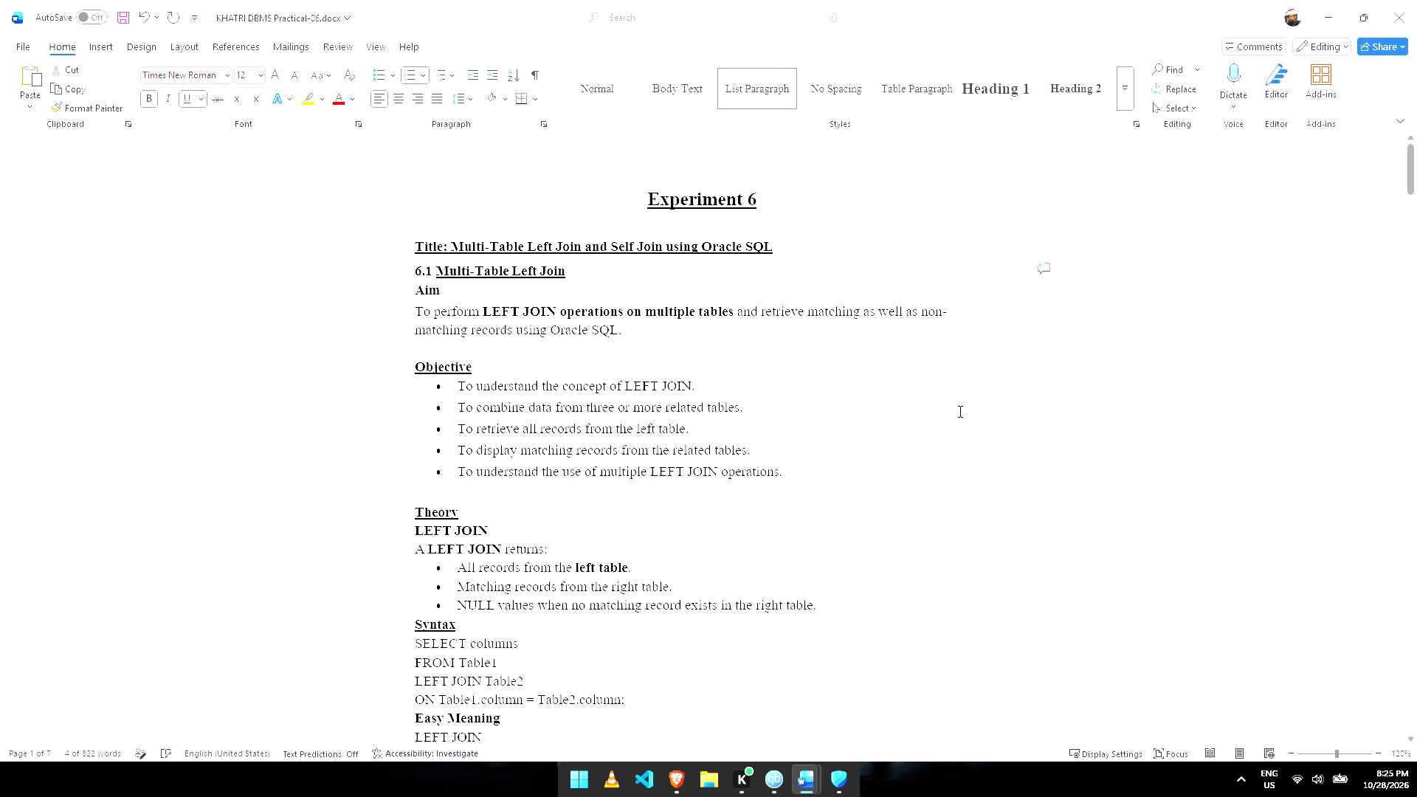
pyautogui.click(1050, 385)
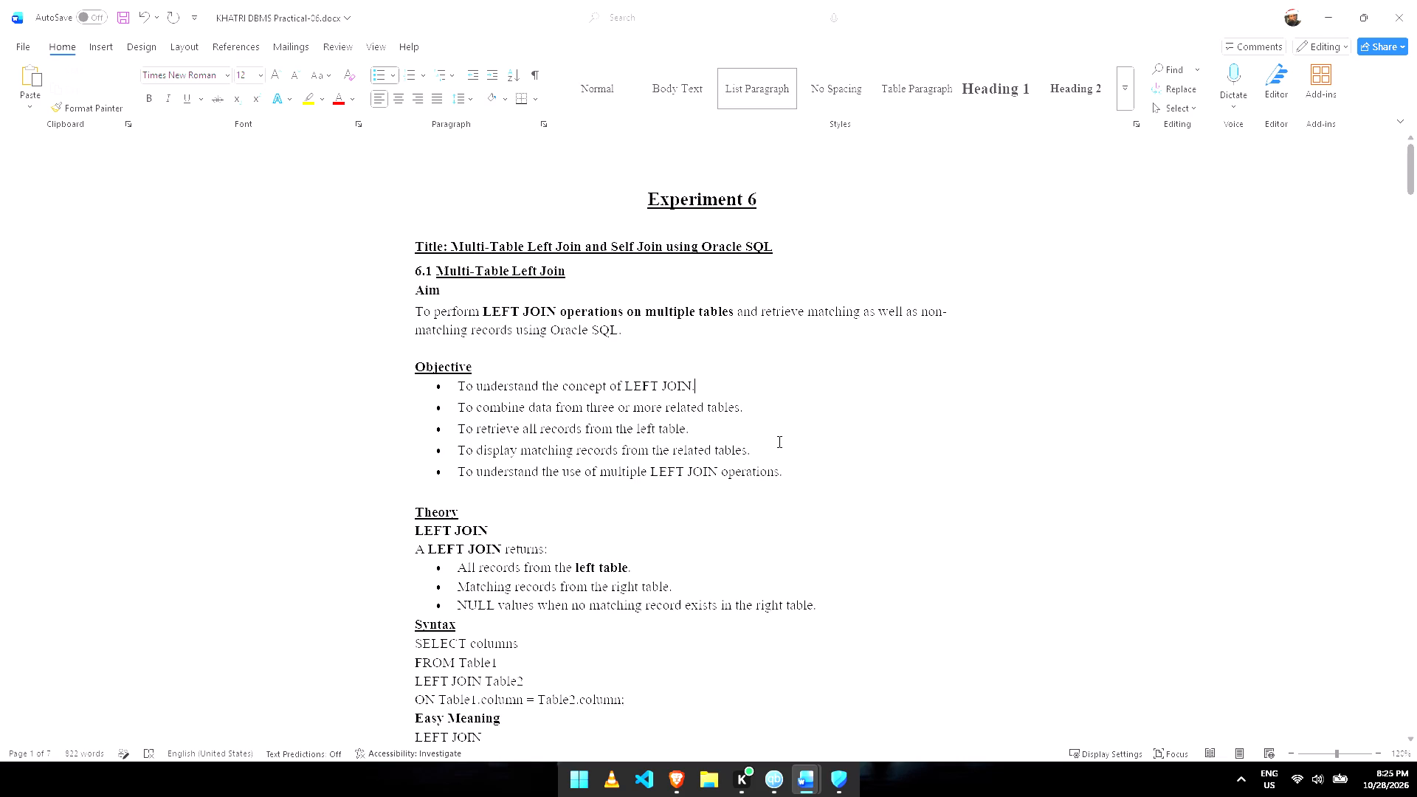
pyautogui.moveTo(438, 292); pyautogui.dragTo(409, 291)
pyautogui.hotkey('ctrl', 'u')
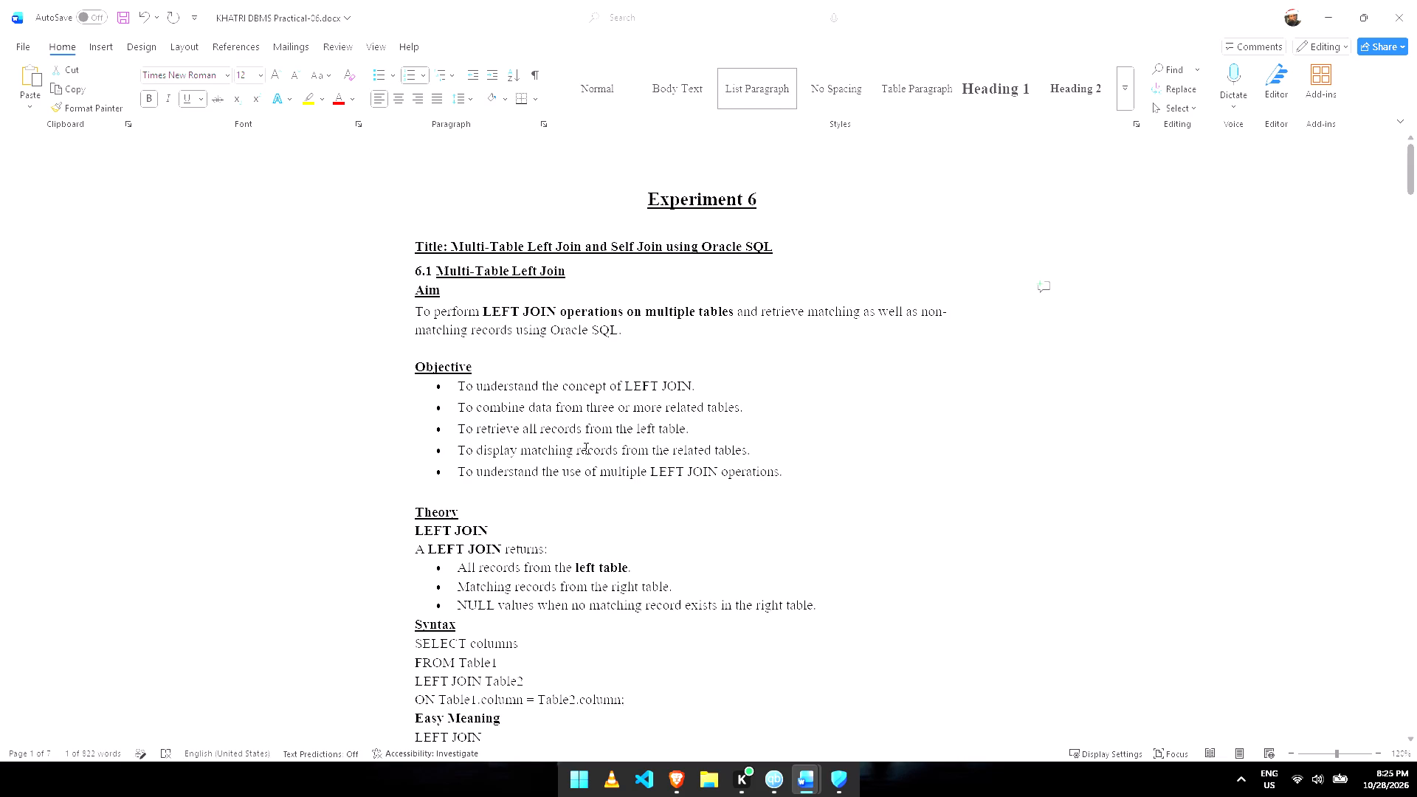
# Underline the Easy Meaning heading in section 6.1.
pyautogui.scroll(-8, 585, 448)
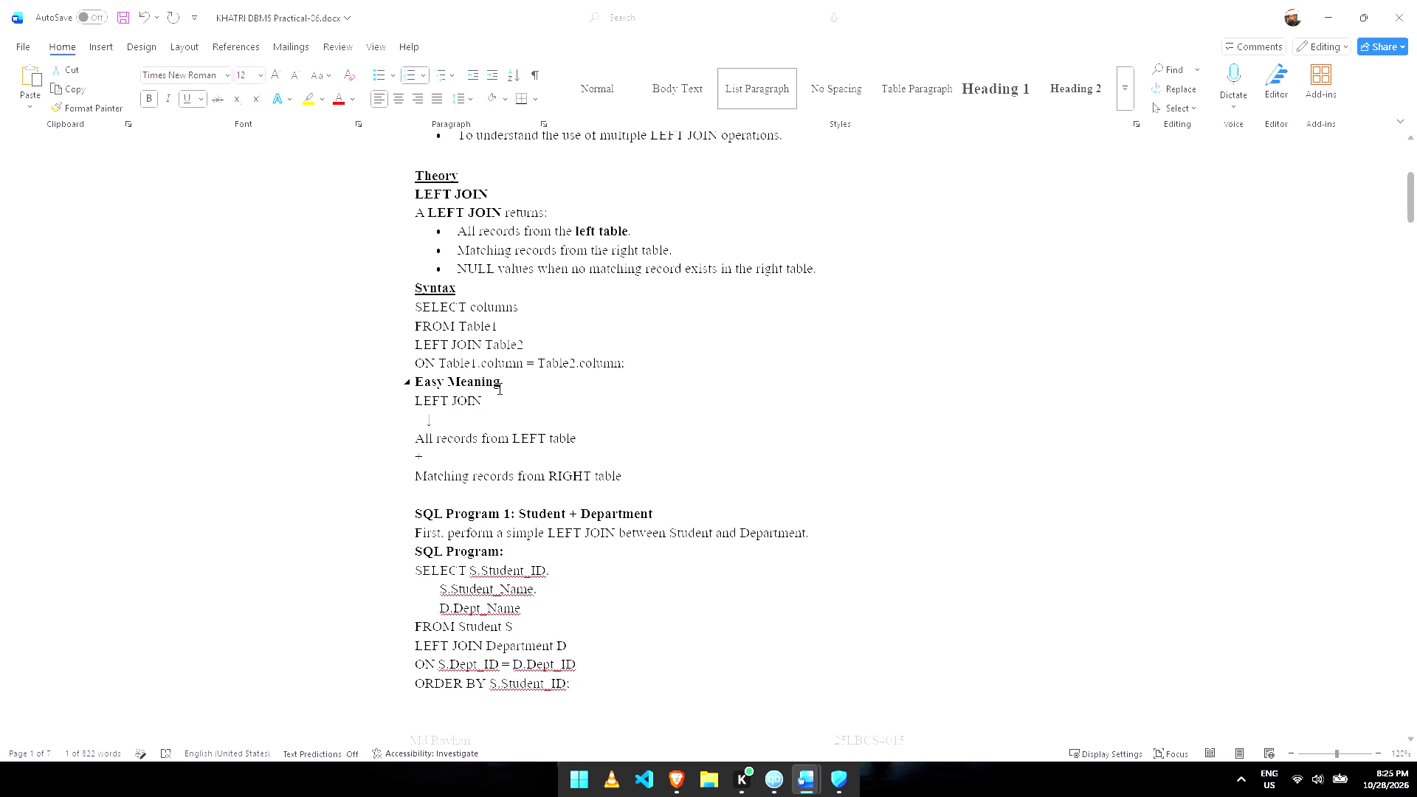
pyautogui.moveTo(500, 382); pyautogui.dragTo(413, 380)
pyautogui.hotkey('ctrl', 'u')
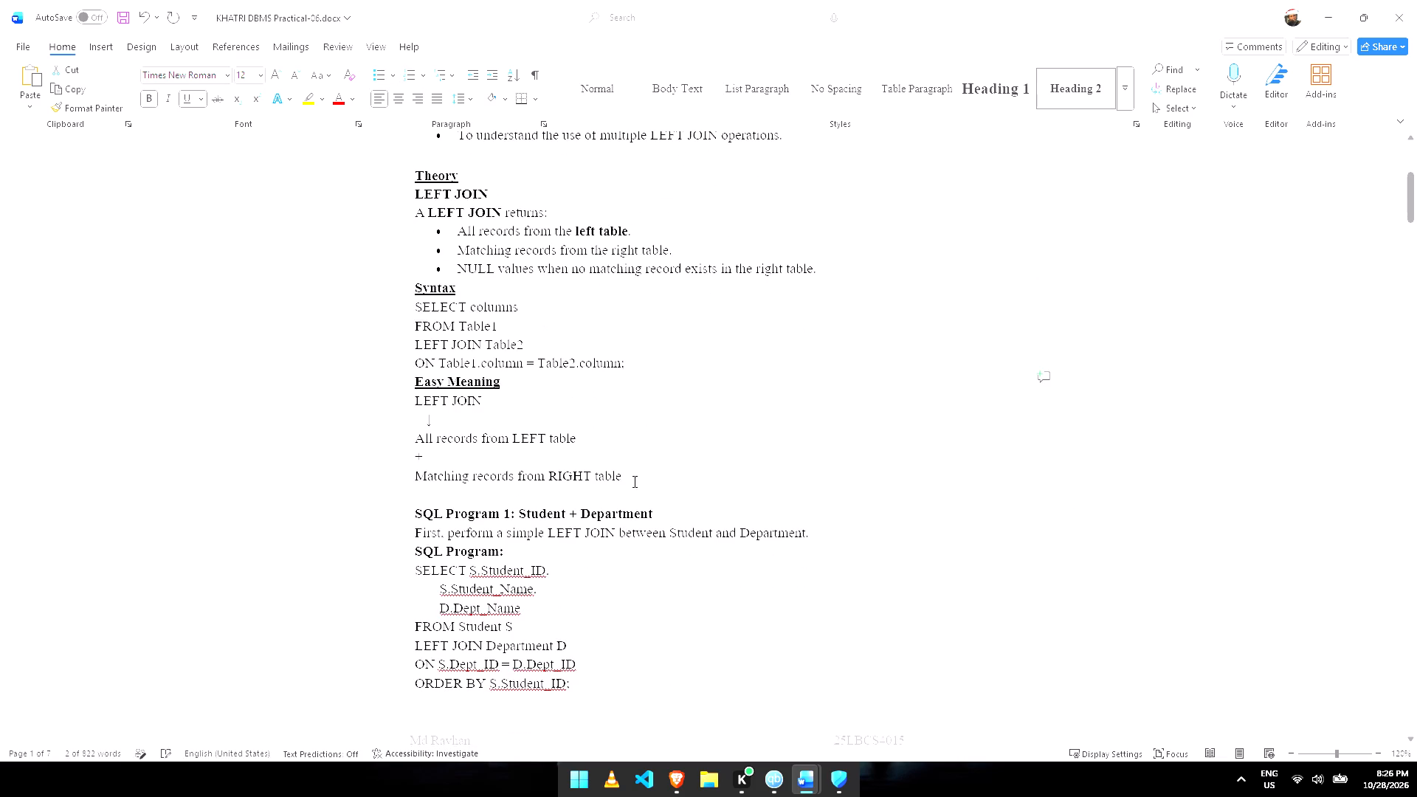
pyautogui.click(1171, 458)
# Delete the blank line above the SQL Program 1: Student + Department heading.
pyautogui.scroll(-3, 571, 385)
pyautogui.click(454, 364)
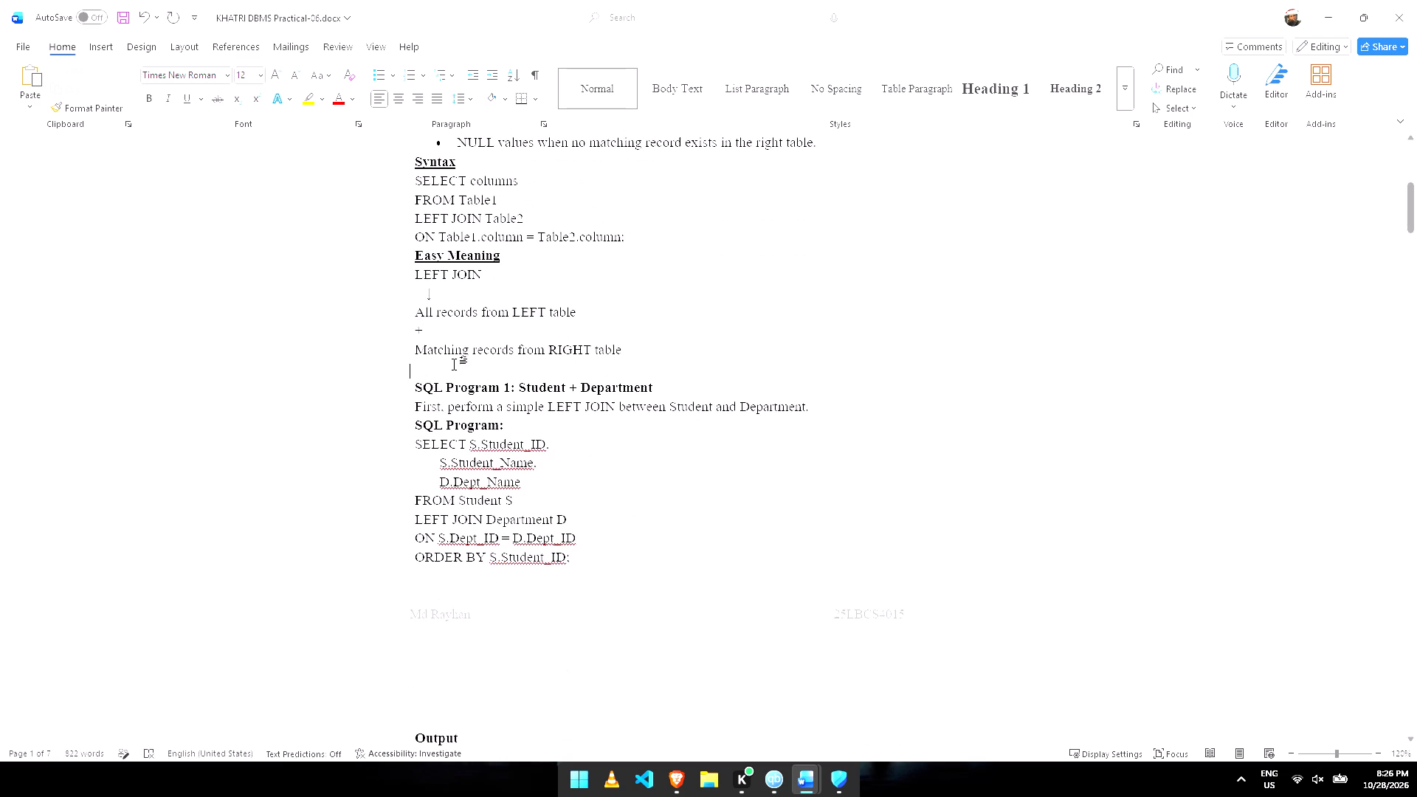
pyautogui.press('BackSpace')
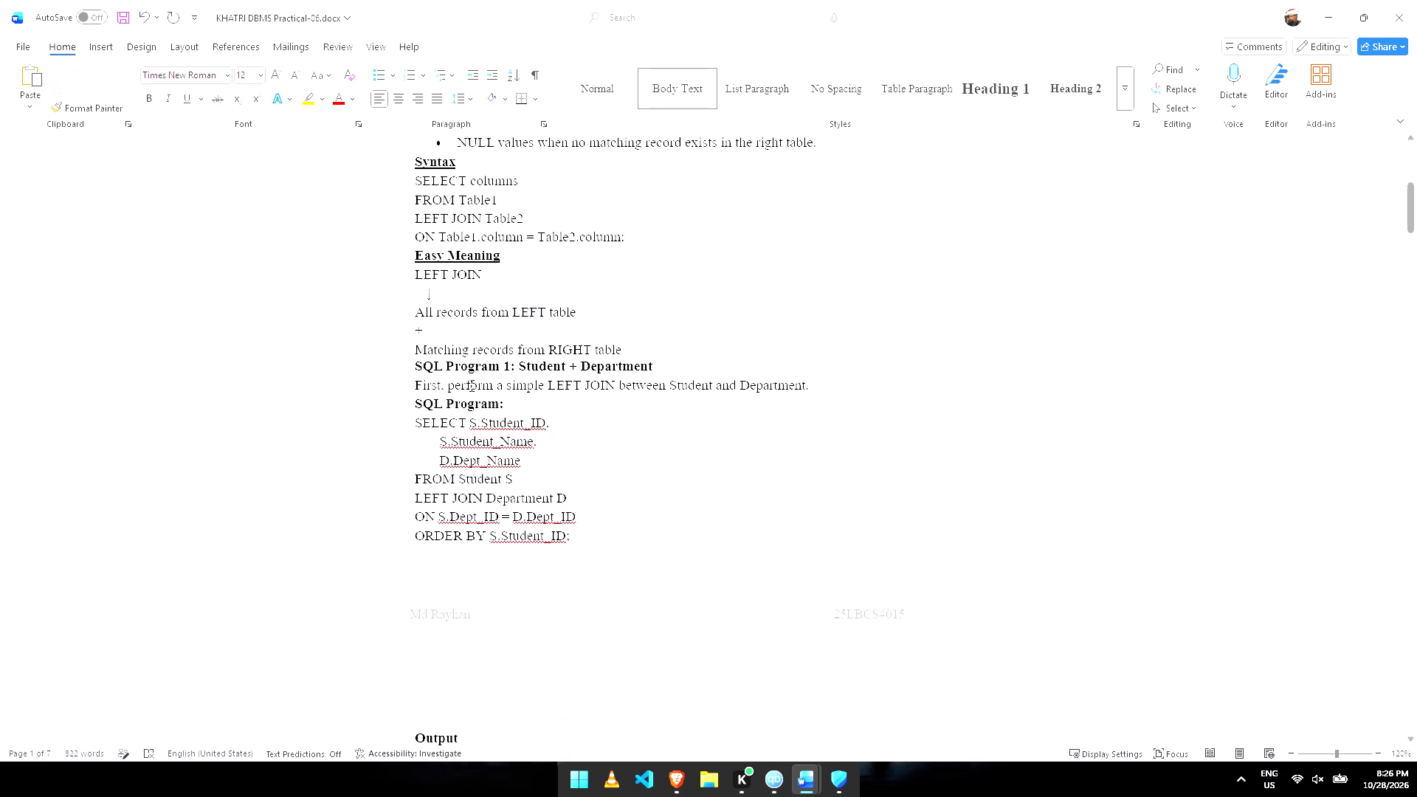
# Underline the SQL Program 1: Student + Department heading.
pyautogui.moveTo(657, 365); pyautogui.dragTo(472, 363)
pyautogui.moveTo(472, 363); pyautogui.dragTo(398, 360)
pyautogui.hotkey('ctrl', 'u')
# Insert a new blank line after "Matching records from RIGHT table" to separate it from the SQL Program 1 heading.
pyautogui.click(624, 348)
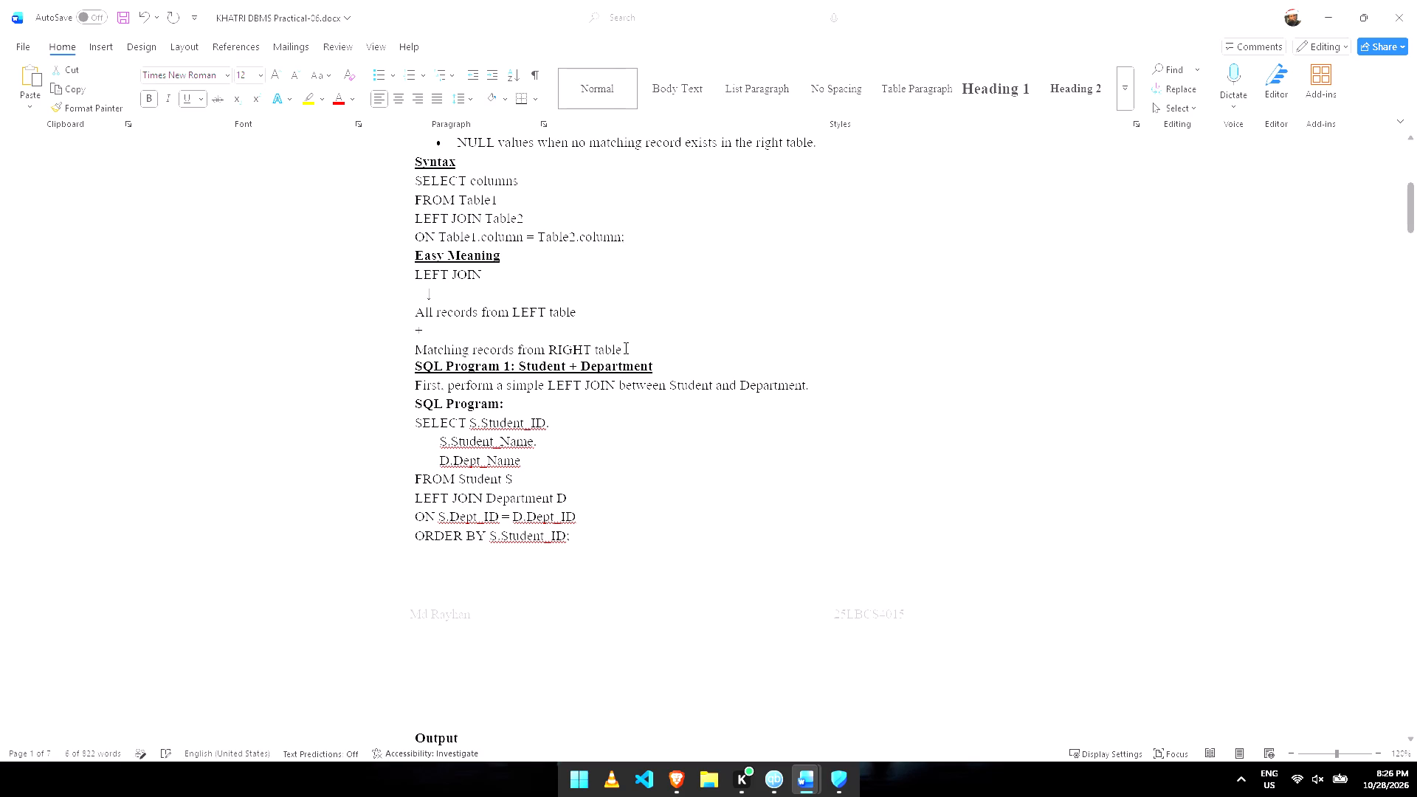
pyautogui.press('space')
pyautogui.press('Return')
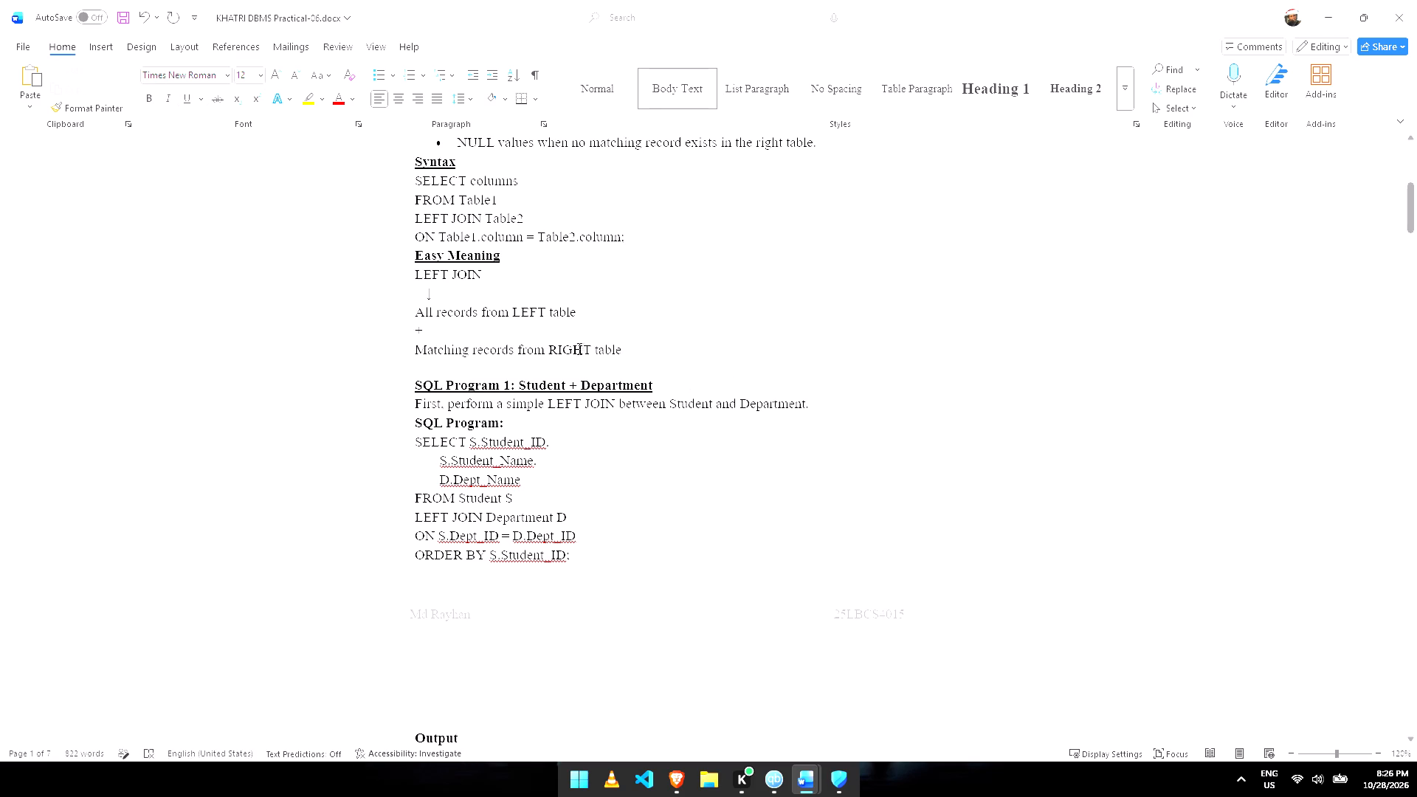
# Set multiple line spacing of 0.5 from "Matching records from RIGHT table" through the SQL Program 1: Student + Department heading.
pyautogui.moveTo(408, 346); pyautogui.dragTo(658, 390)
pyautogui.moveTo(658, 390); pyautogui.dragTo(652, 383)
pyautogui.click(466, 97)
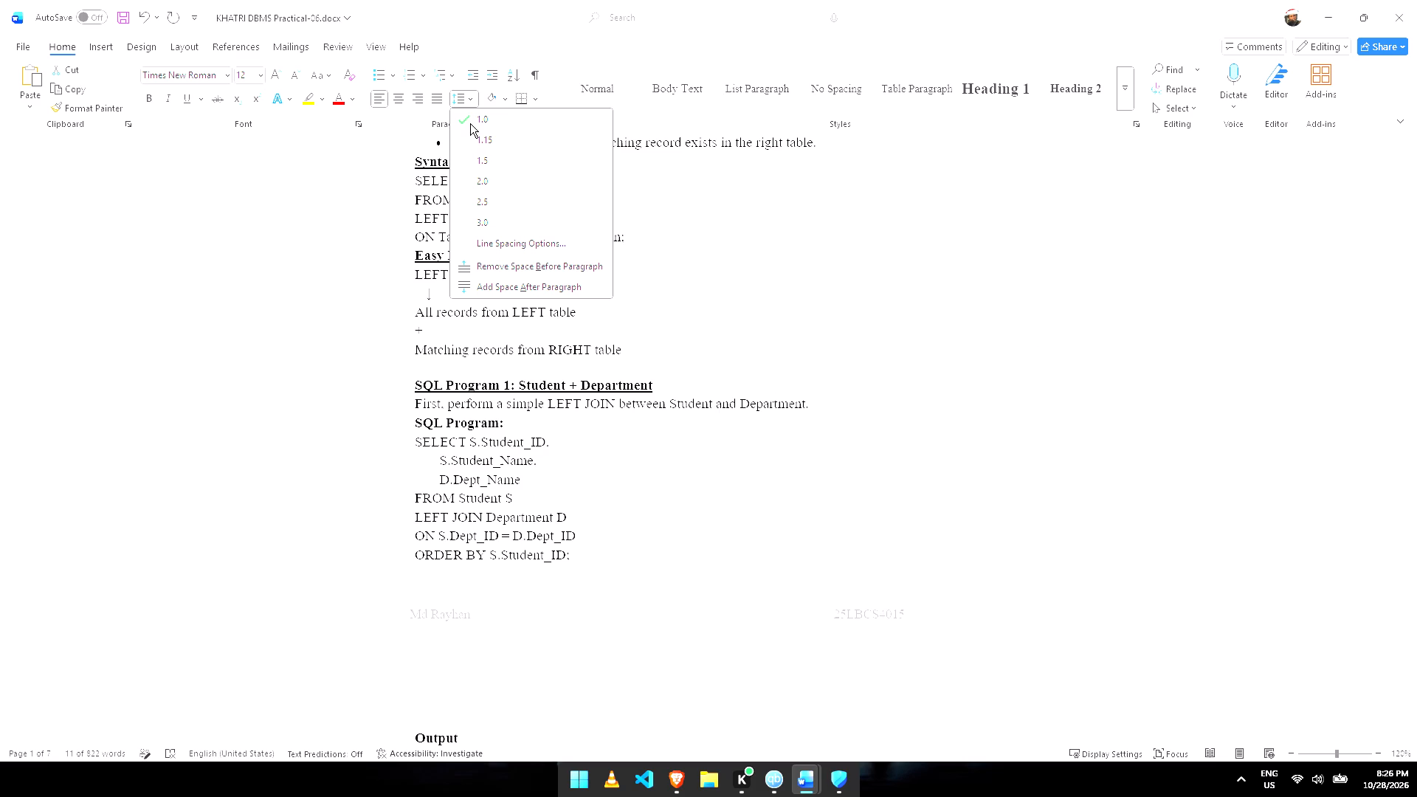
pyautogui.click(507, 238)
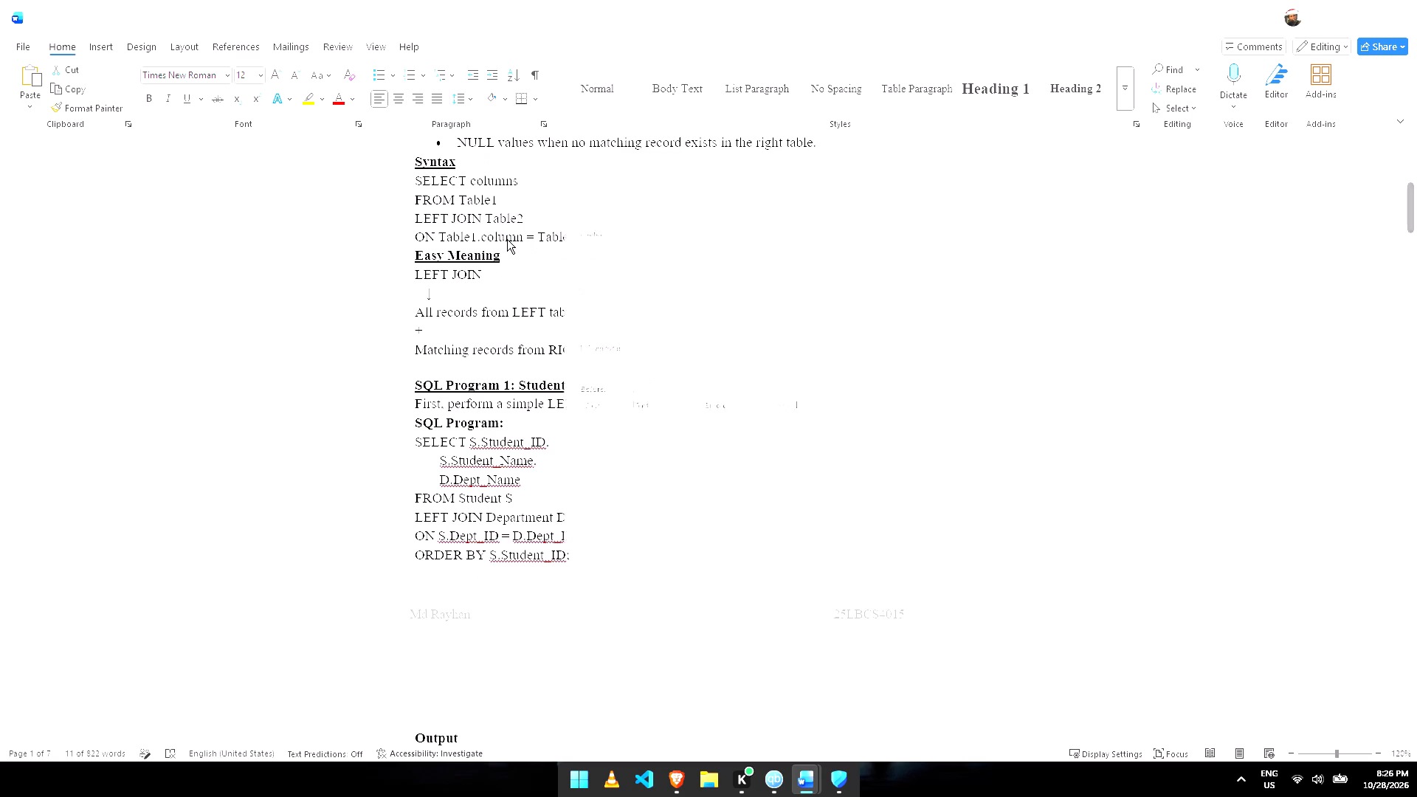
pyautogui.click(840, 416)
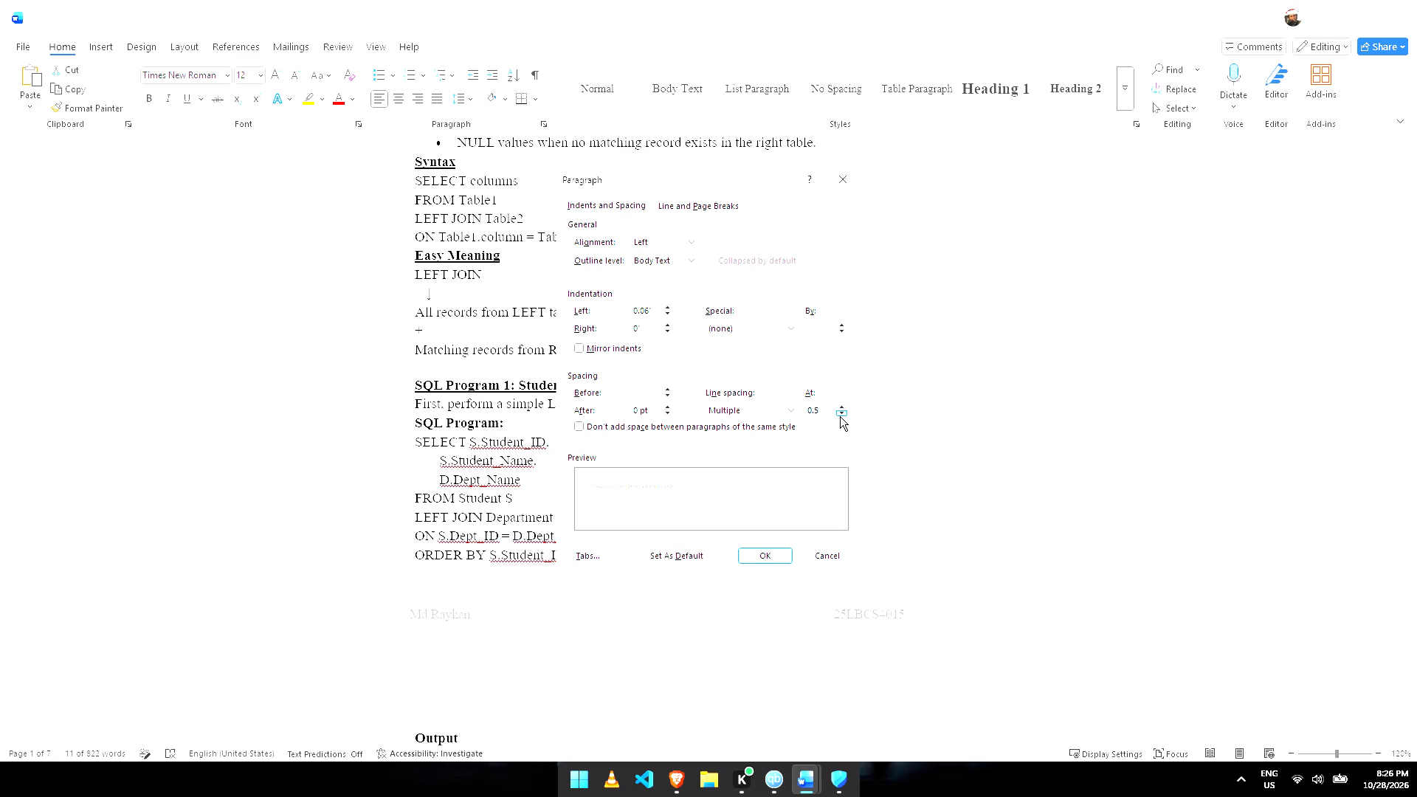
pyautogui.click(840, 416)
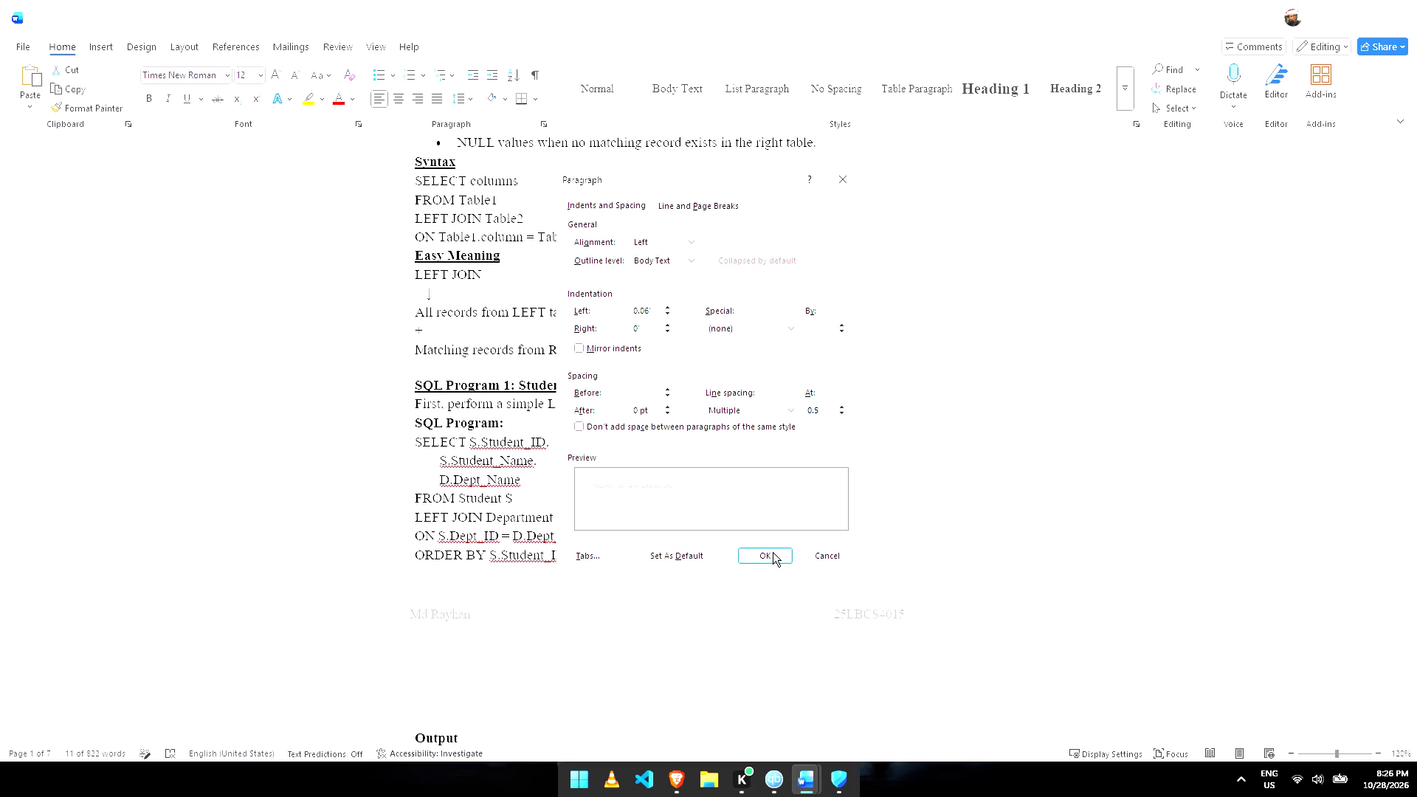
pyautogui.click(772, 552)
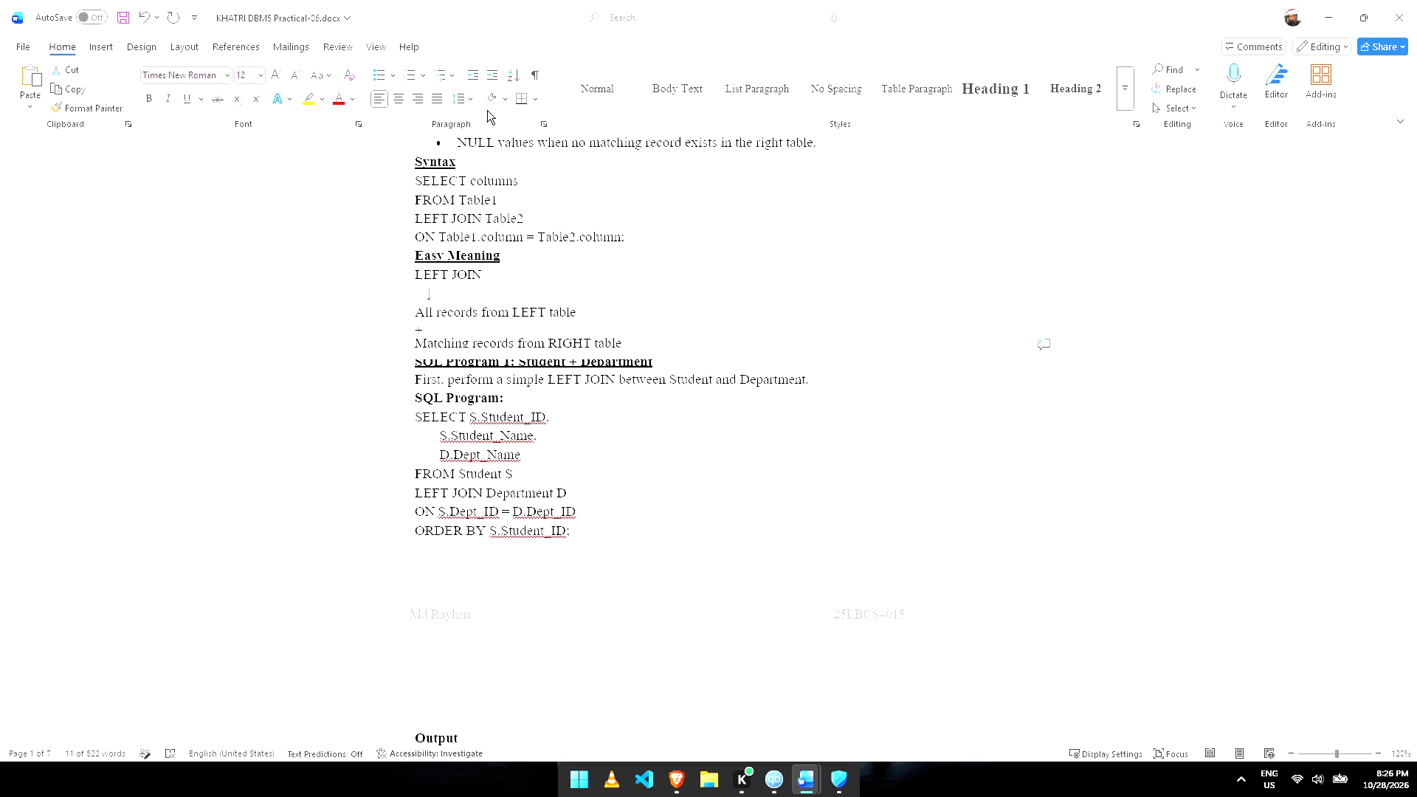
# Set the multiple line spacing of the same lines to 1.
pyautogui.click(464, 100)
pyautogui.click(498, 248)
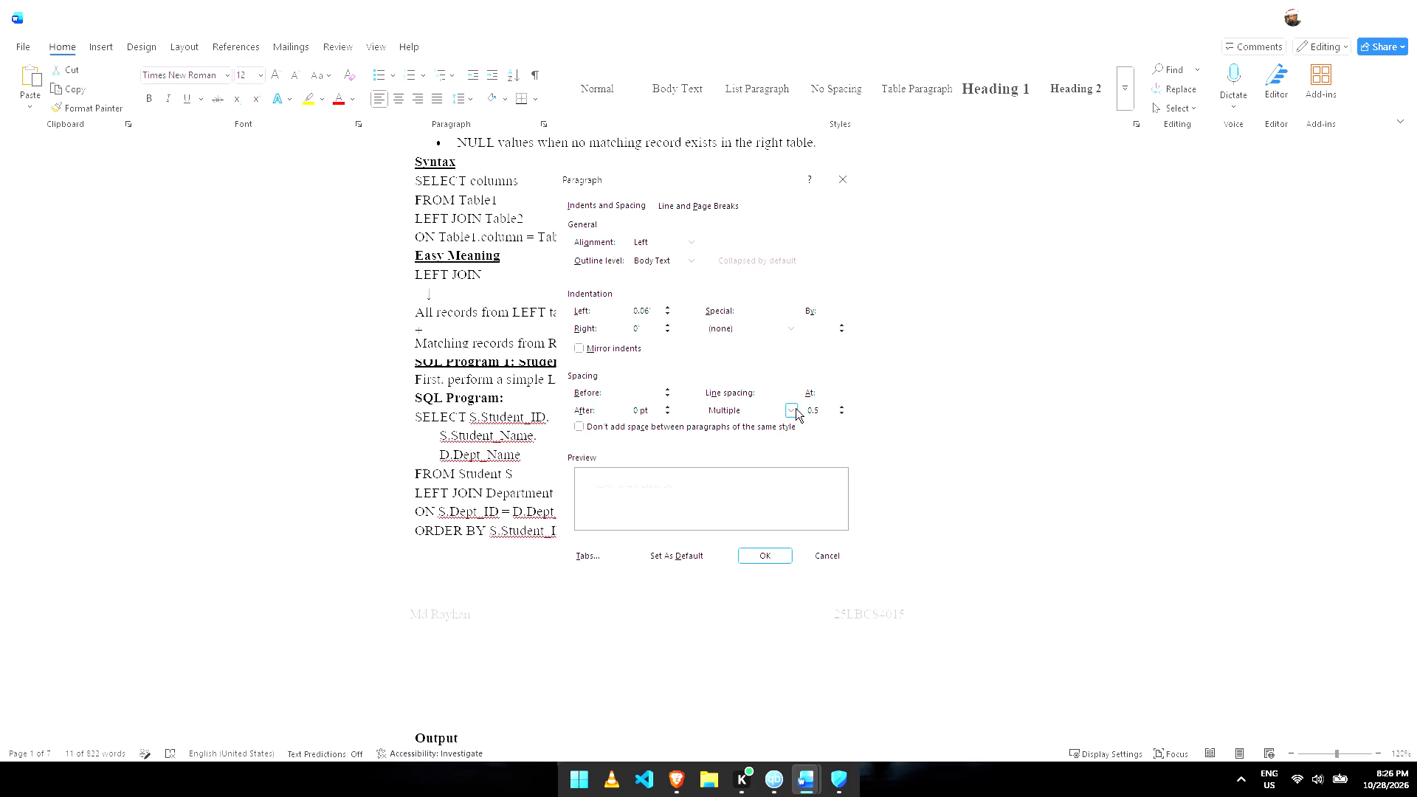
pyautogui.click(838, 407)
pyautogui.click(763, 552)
# Underline the SQL Program: heading under SQL Program 1: Student + Department.
pyautogui.moveTo(1039, 417); pyautogui.dragTo(1046, 413)
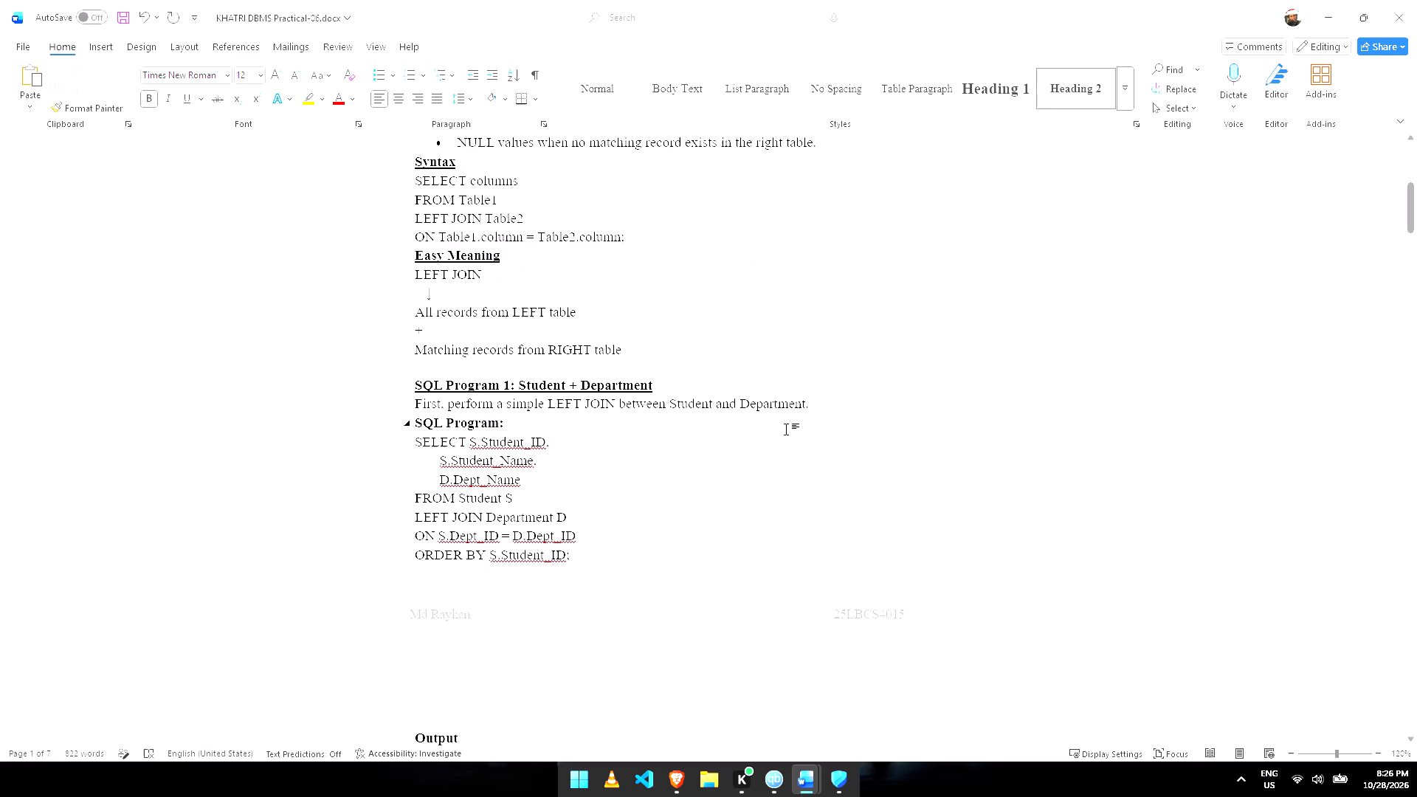
pyautogui.hotkey('ctrl', 'shift', 'Left')
pyautogui.hotkey('ctrl', 'shift', 'Left')
pyautogui.hotkey('ctrl', 'shift', 'Left')
pyautogui.hotkey('ctrl', 'u')
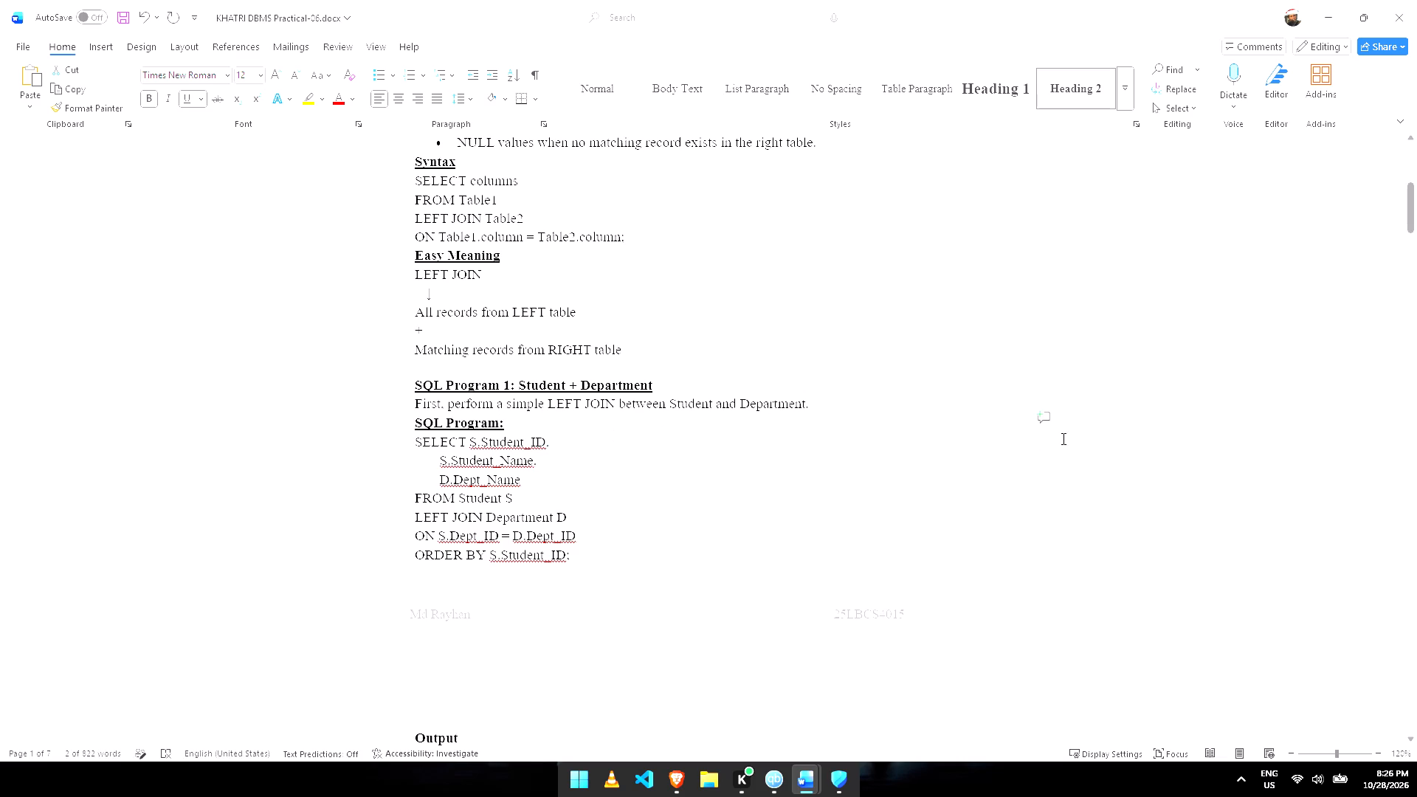
pyautogui.click(1150, 393)
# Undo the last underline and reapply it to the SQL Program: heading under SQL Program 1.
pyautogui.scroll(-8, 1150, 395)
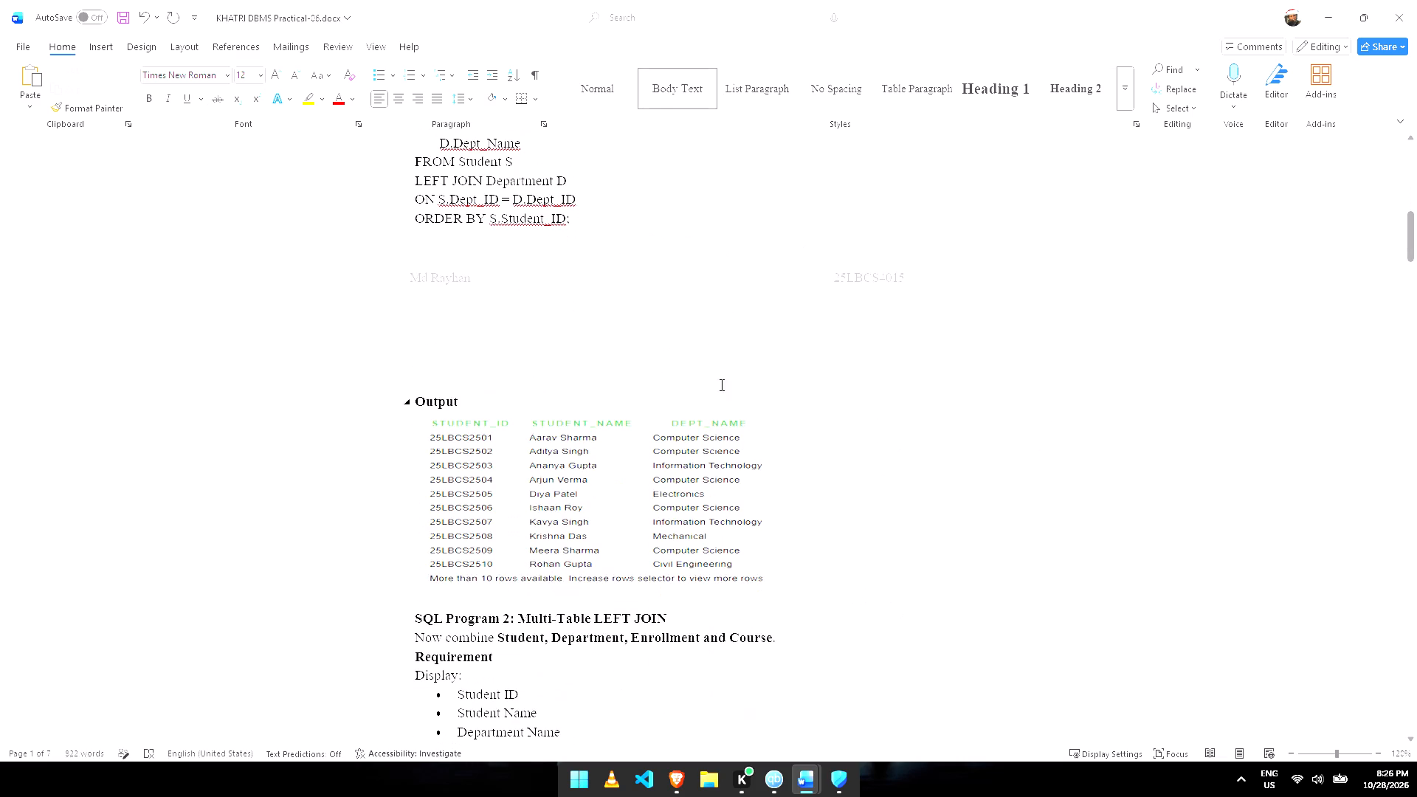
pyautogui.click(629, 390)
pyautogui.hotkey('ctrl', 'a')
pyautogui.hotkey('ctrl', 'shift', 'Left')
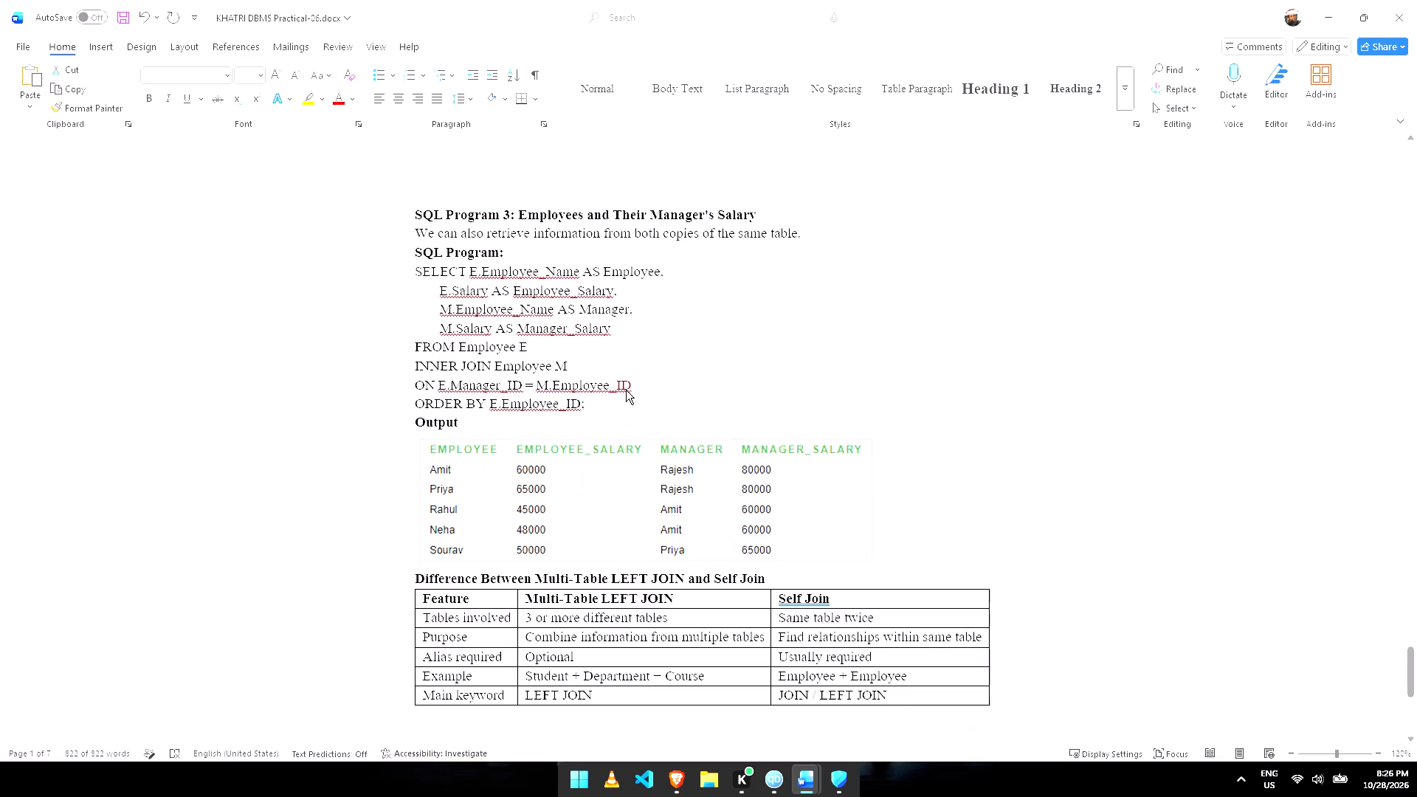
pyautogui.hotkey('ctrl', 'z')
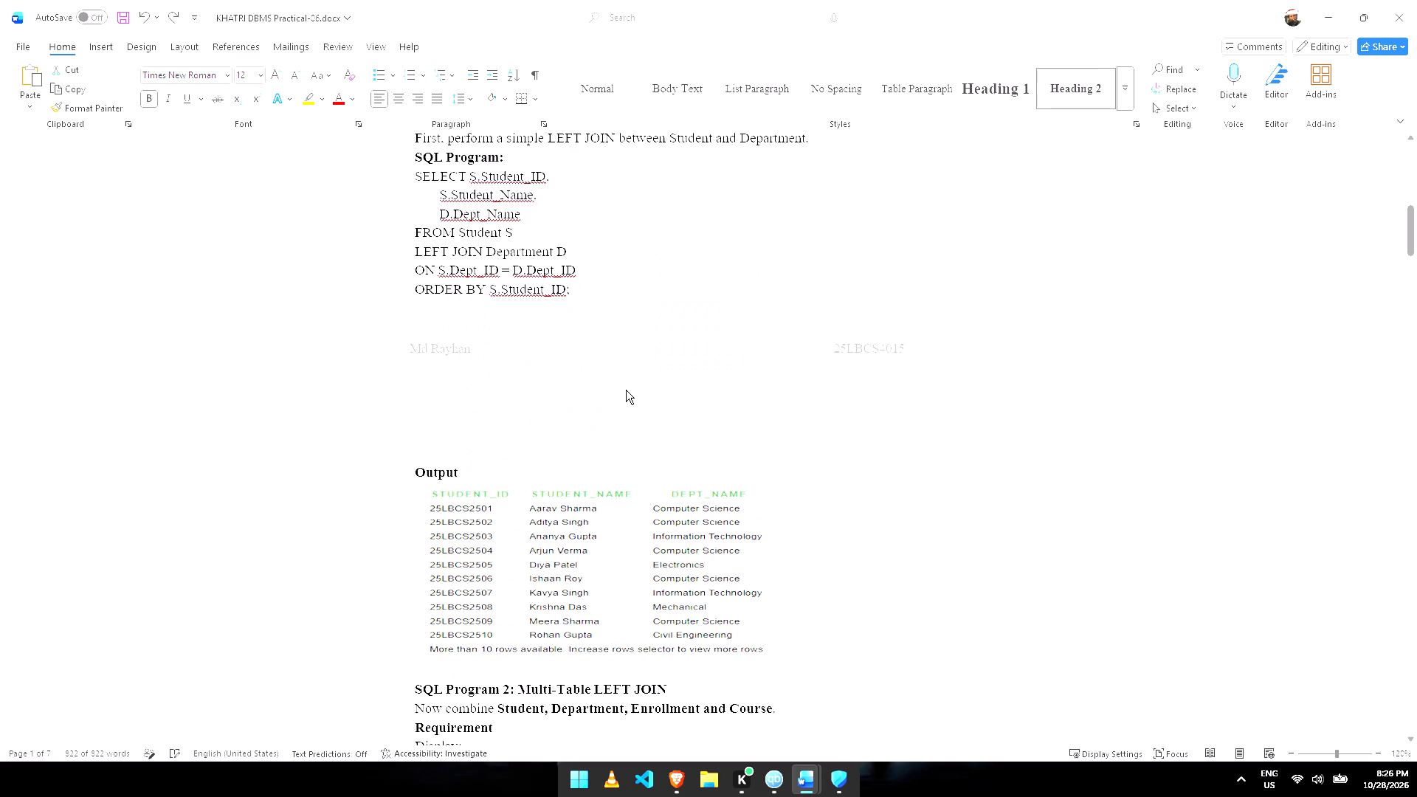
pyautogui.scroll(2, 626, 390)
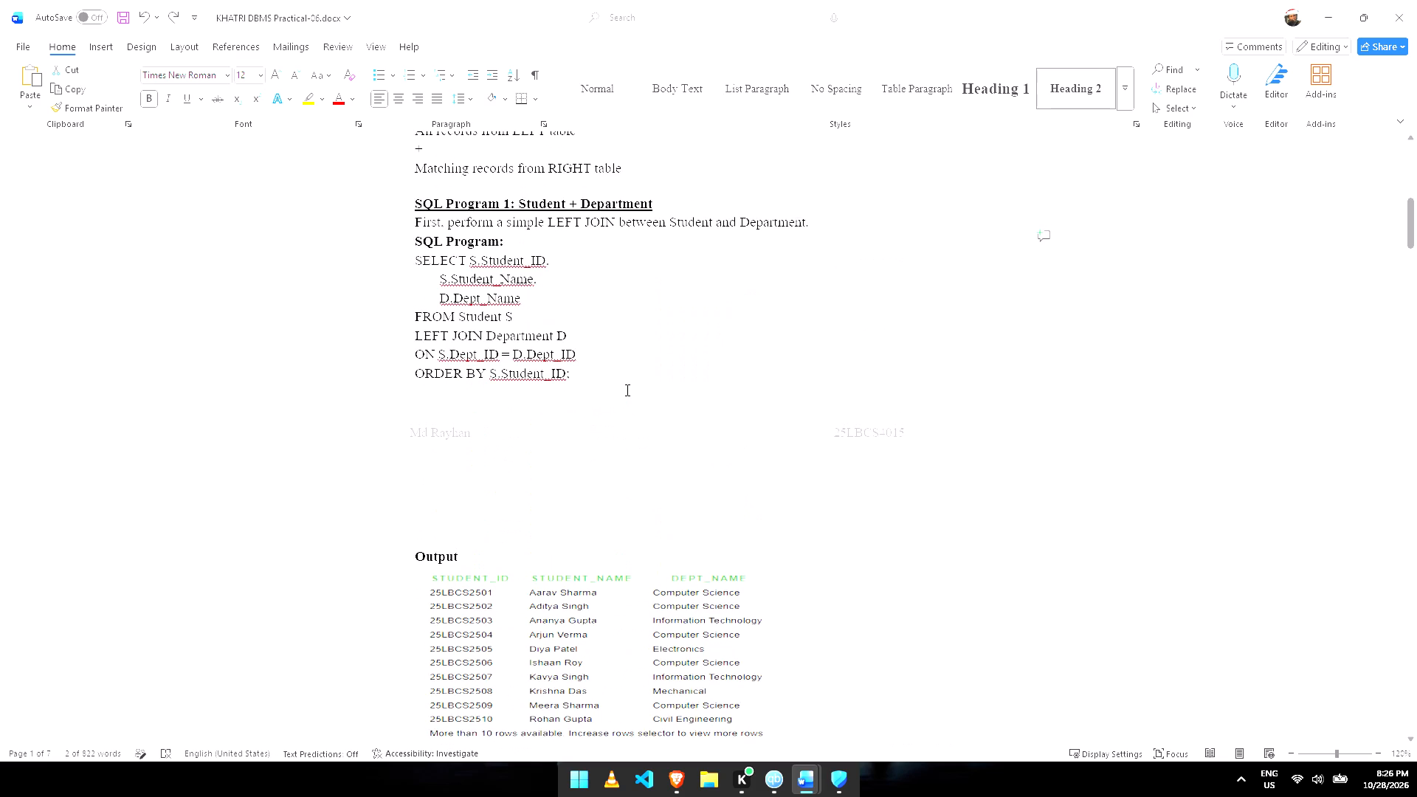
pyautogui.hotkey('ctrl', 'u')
# Underline the Output heading above the result table of SQL Program 1.
pyautogui.click(580, 555)
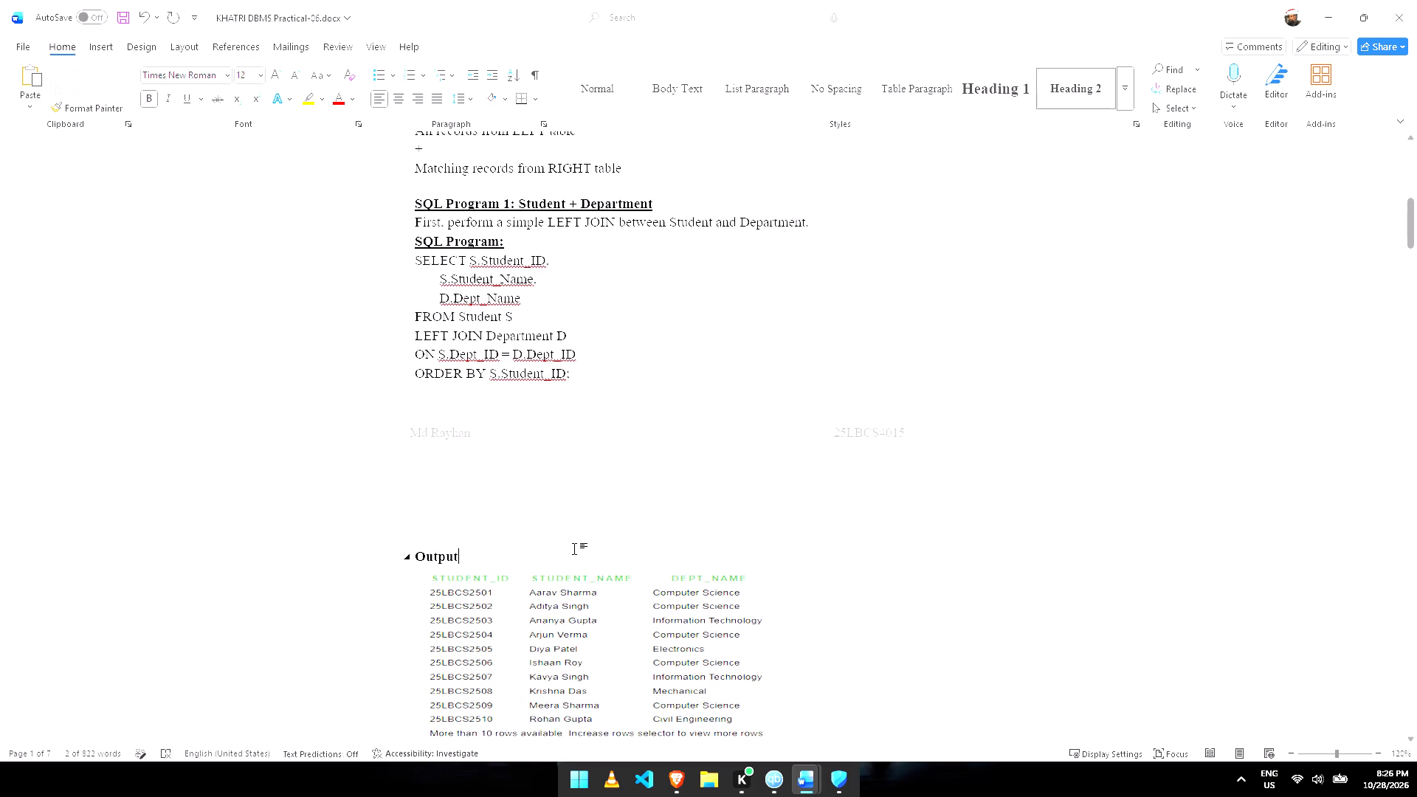
pyautogui.hotkey('ctrl', 'shift', 'Left')
pyautogui.hotkey('ctrl', 'u')
pyautogui.click(1131, 531)
# Underline the SQL Program heading under SQL Program 2: Multi-Table LEFT JOIN.
pyautogui.scroll(-9, 1129, 531)
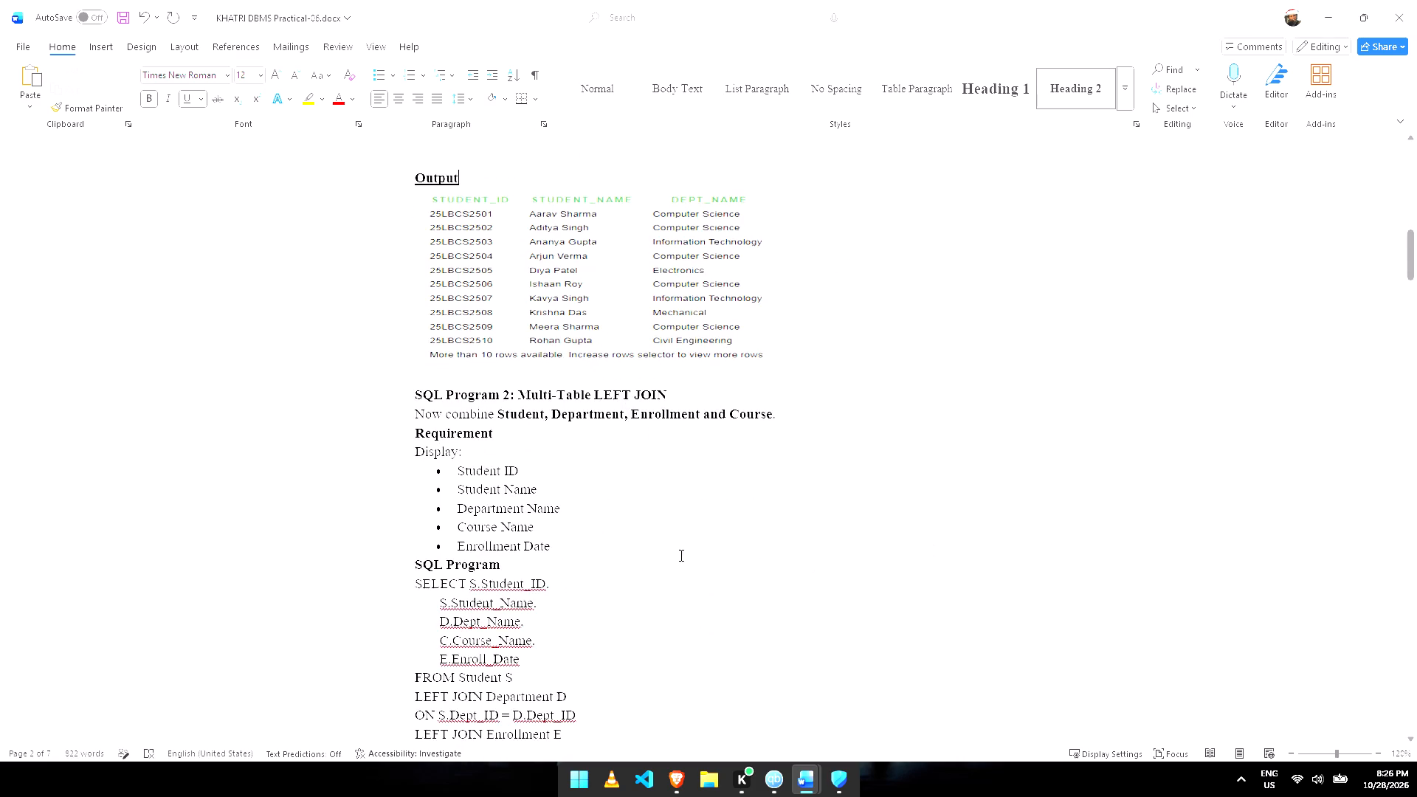
pyautogui.scroll(-5, 660, 549)
pyautogui.click(507, 353)
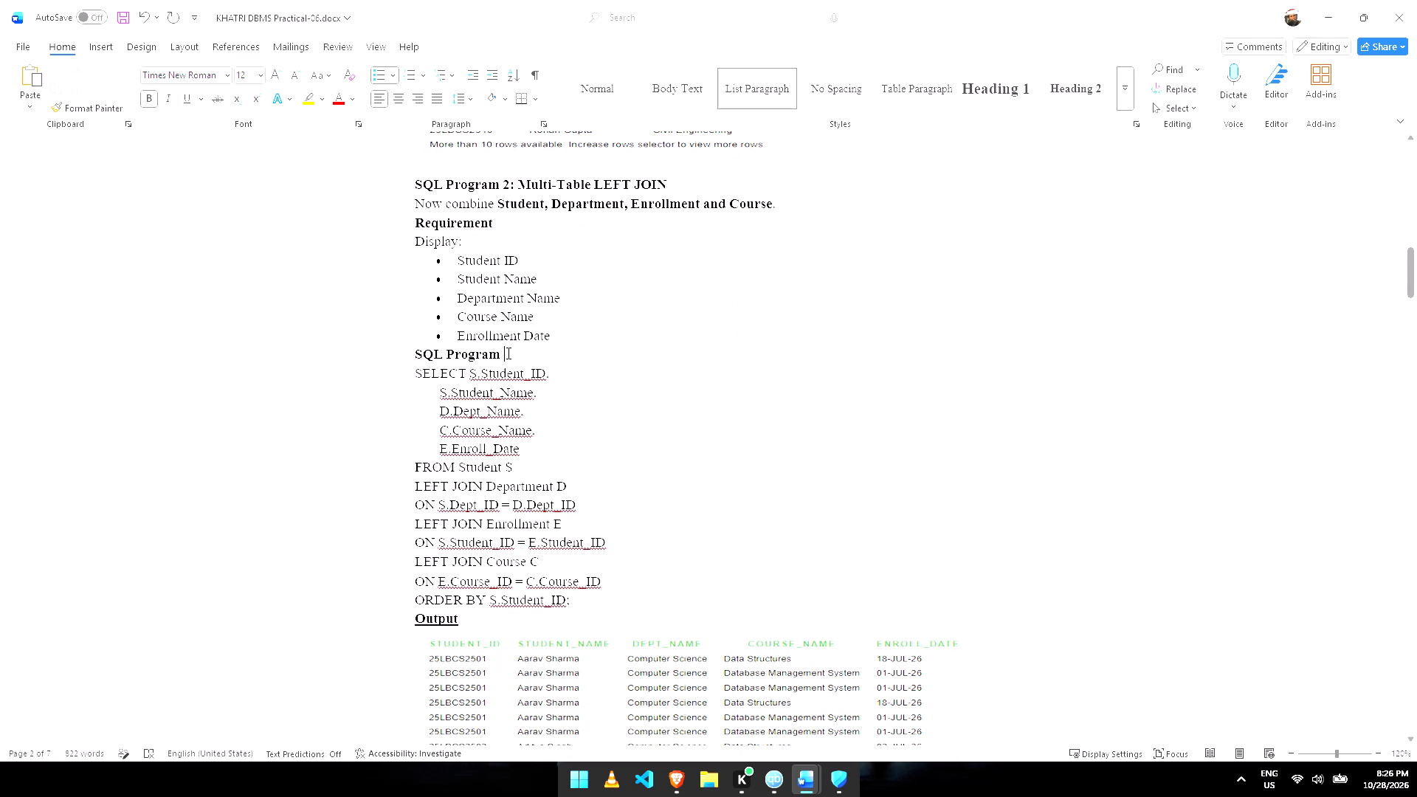
pyautogui.hotkey('ctrl', 'shift', 'Left')
pyautogui.hotkey('ctrl', 'shift', 'Left')
pyautogui.hotkey('ctrl', 'u')
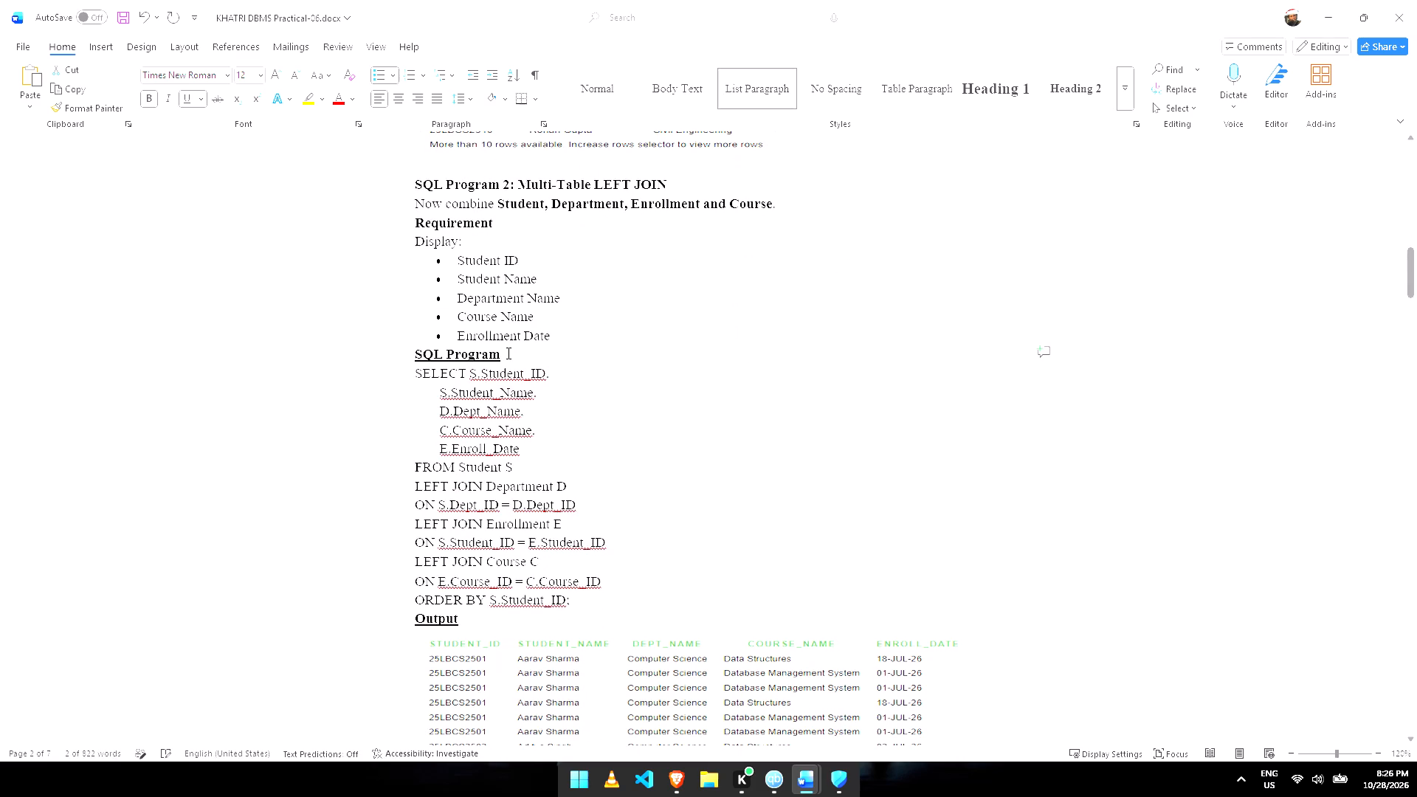
# Underline the SQL Program 2: Multi-Table LEFT JOIN heading.
pyautogui.scroll(3, 447, 242)
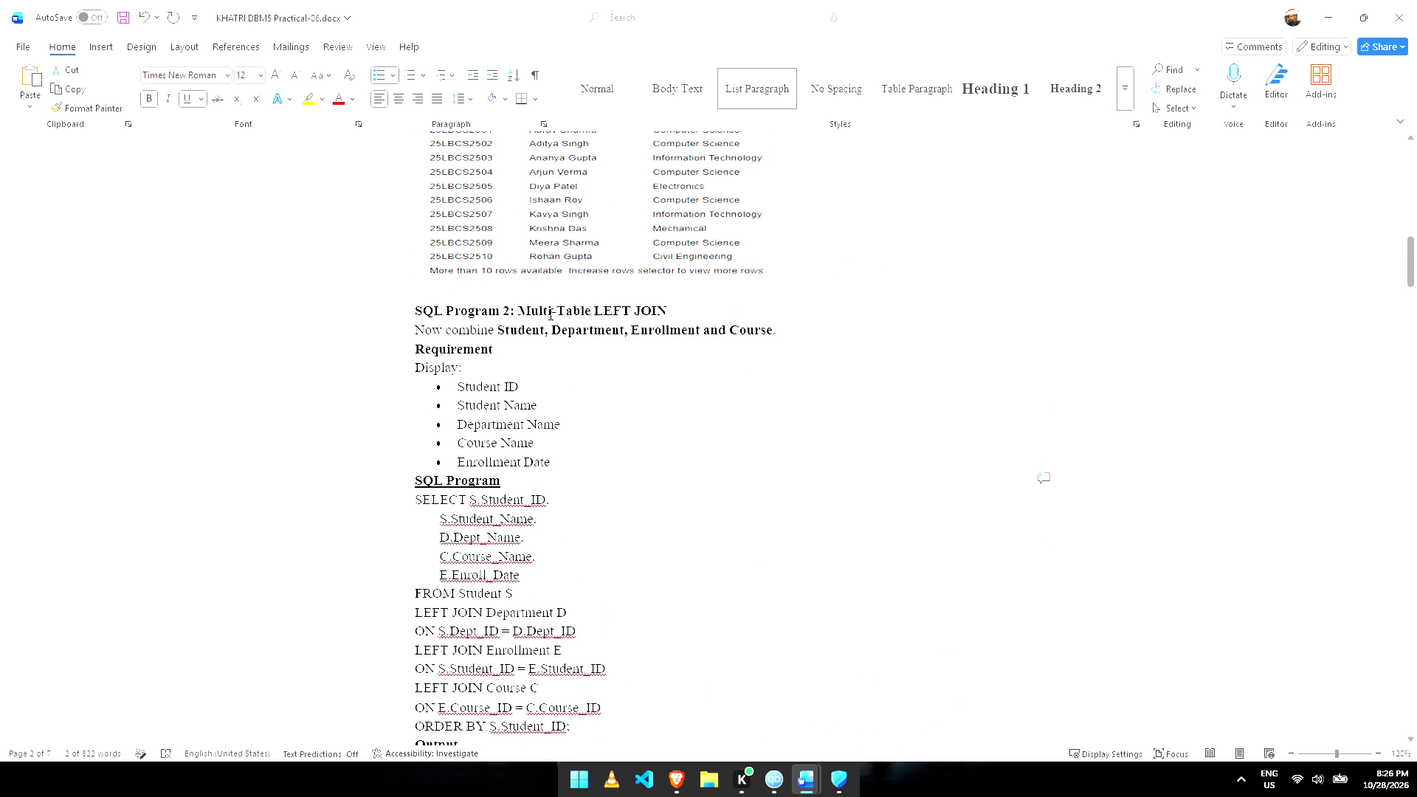
pyautogui.click(678, 311)
pyautogui.hotkey('ctrl', 'shift', 'Left')
pyautogui.hotkey('ctrl', 'shift', 'Left')
pyautogui.hotkey('ctrl', 'shift', 'Left')
pyautogui.hotkey('ctrl', 'shift', 'Left')
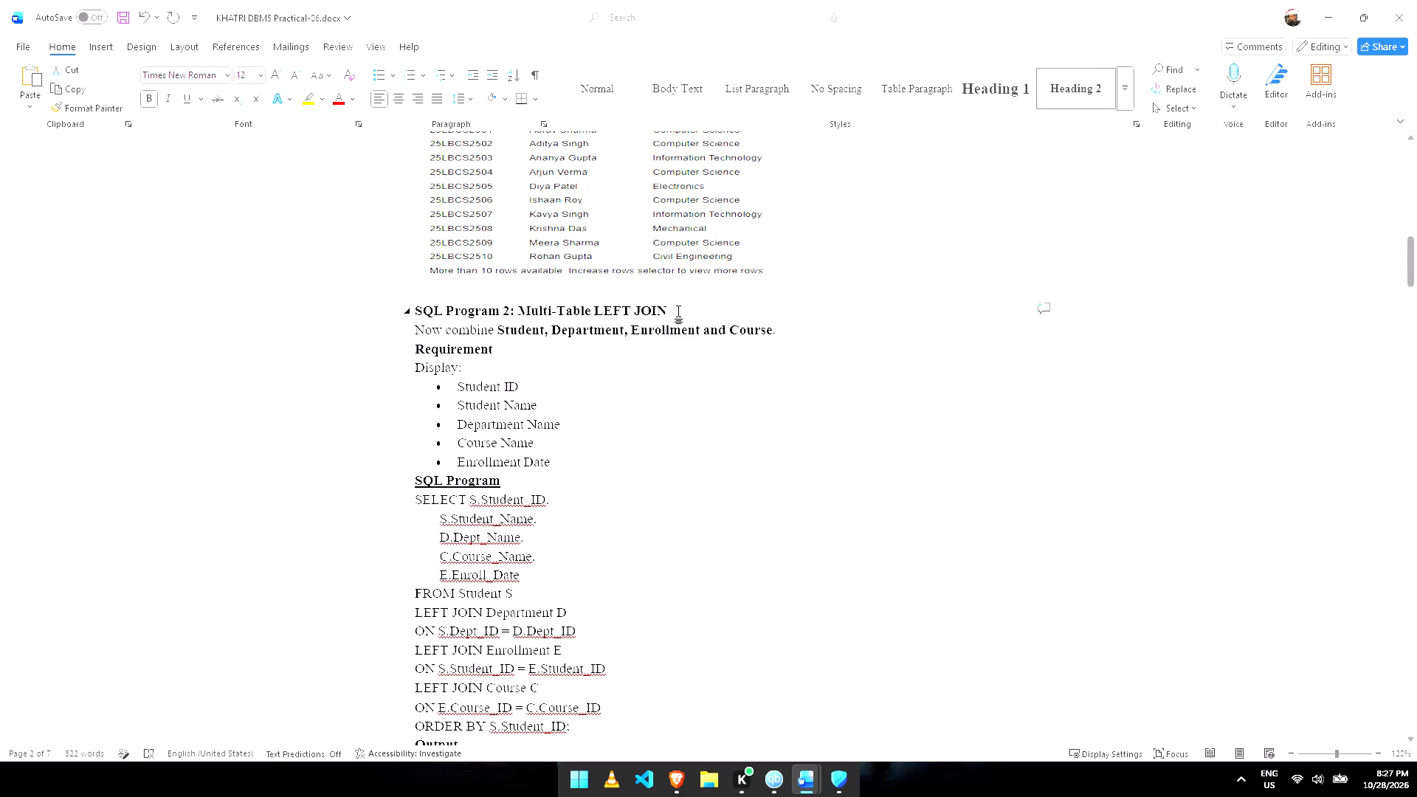
pyautogui.hotkey('ctrl', 'shift', 'Left')
pyautogui.hotkey('ctrl', 'shift', 'Left')
pyautogui.hotkey('ctrl', 'shift', 'Left')
pyautogui.hotkey('ctrl', 'shift', 'Left')
pyautogui.hotkey('ctrl', 'shift', 'Left')
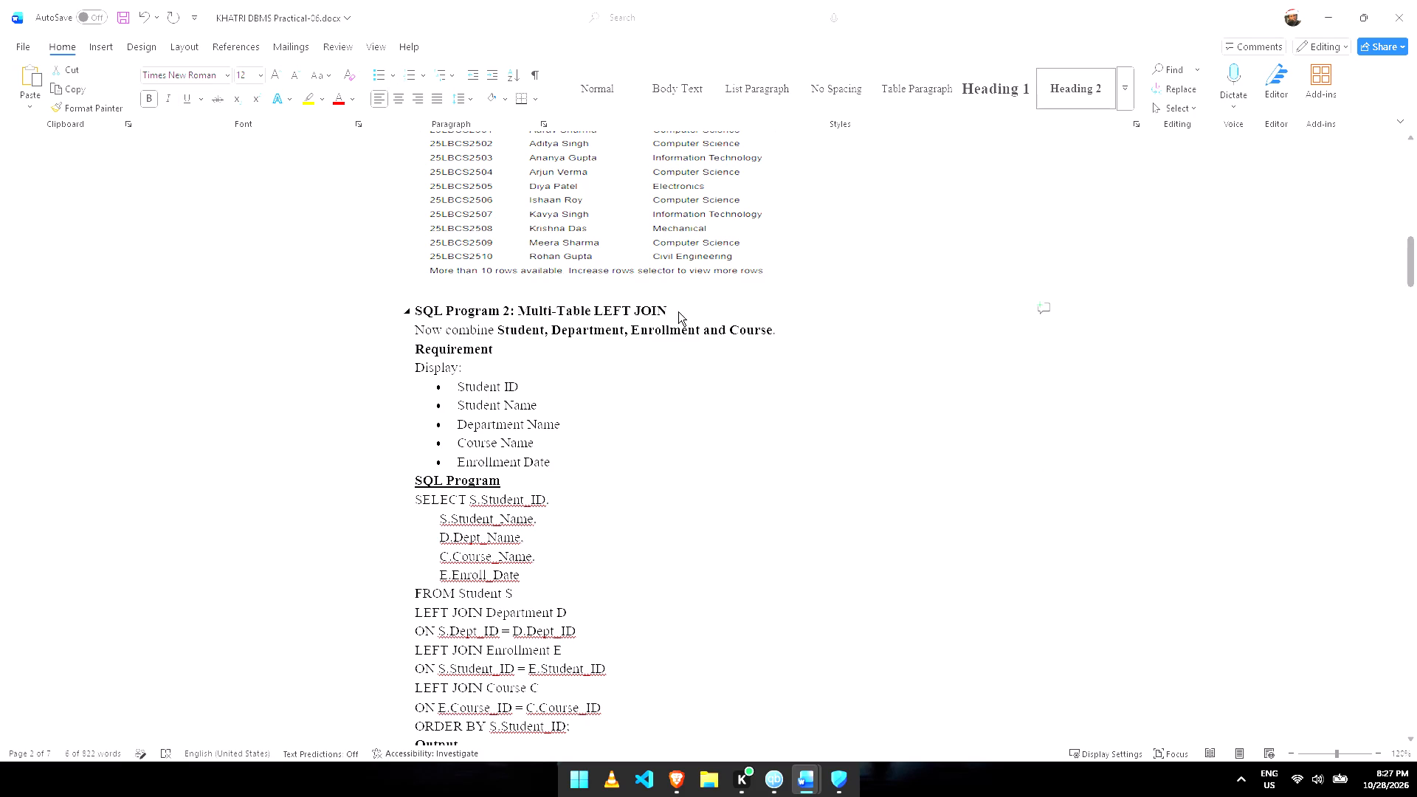
pyautogui.hotkey('ctrl', 'u')
# Underline the Output heading above the result table of SQL Program 3: Multi-Table LEFT JOIN with Result.
pyautogui.scroll(-2, 603, 359)
pyautogui.scroll(1, 603, 359)
pyautogui.scroll(-1, 603, 359)
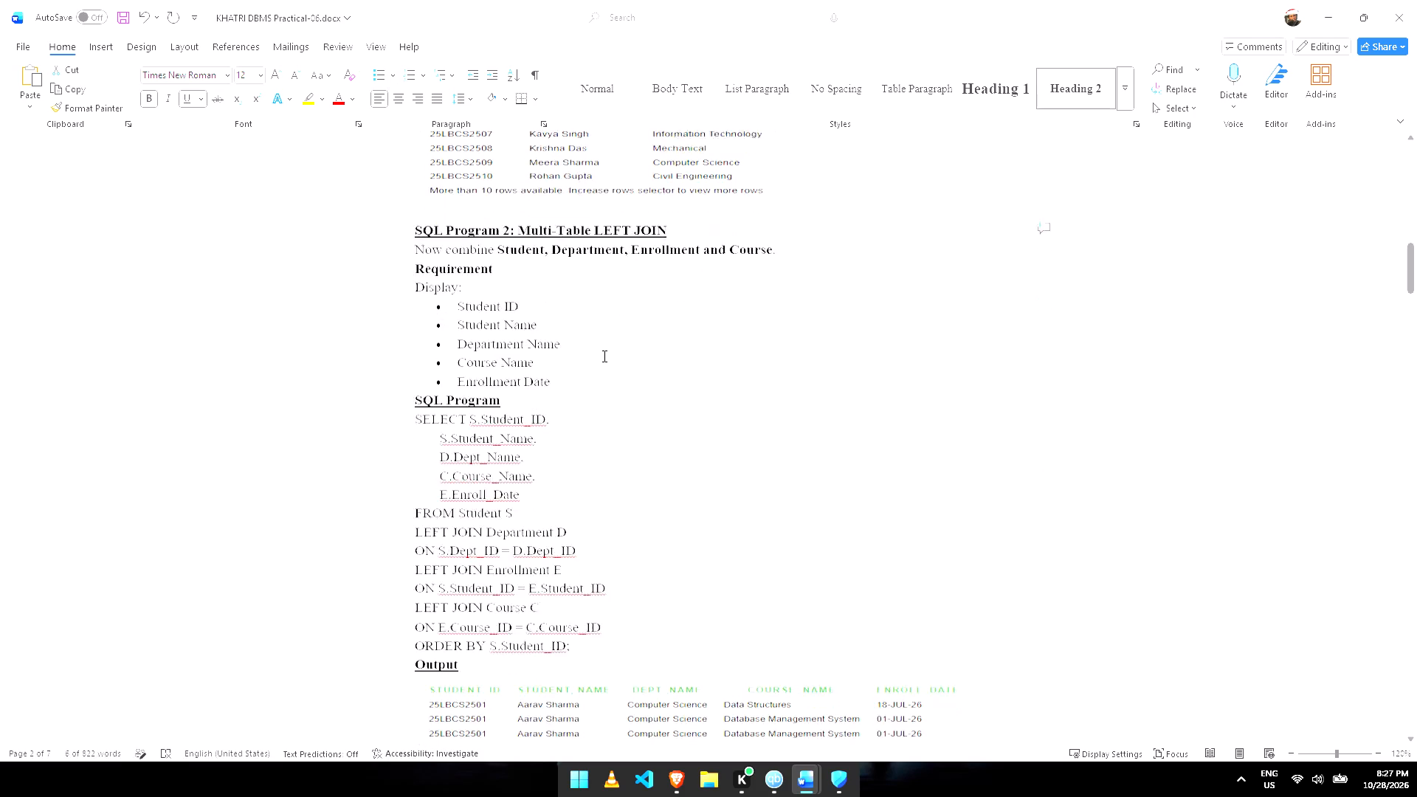
pyautogui.scroll(-4, 603, 355)
pyautogui.scroll(-10, 603, 473)
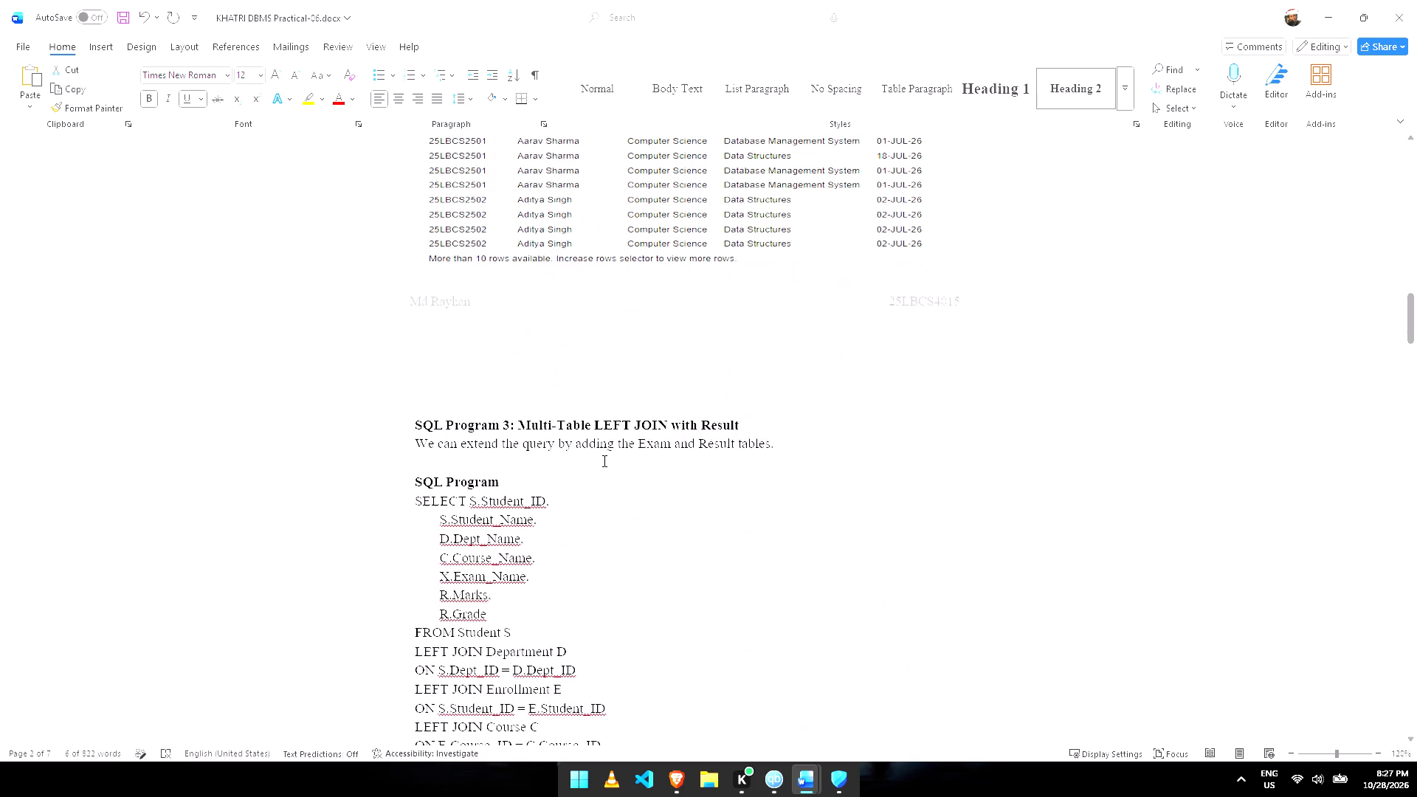
pyautogui.scroll(-8, 603, 460)
pyautogui.click(595, 542)
pyautogui.click(595, 553)
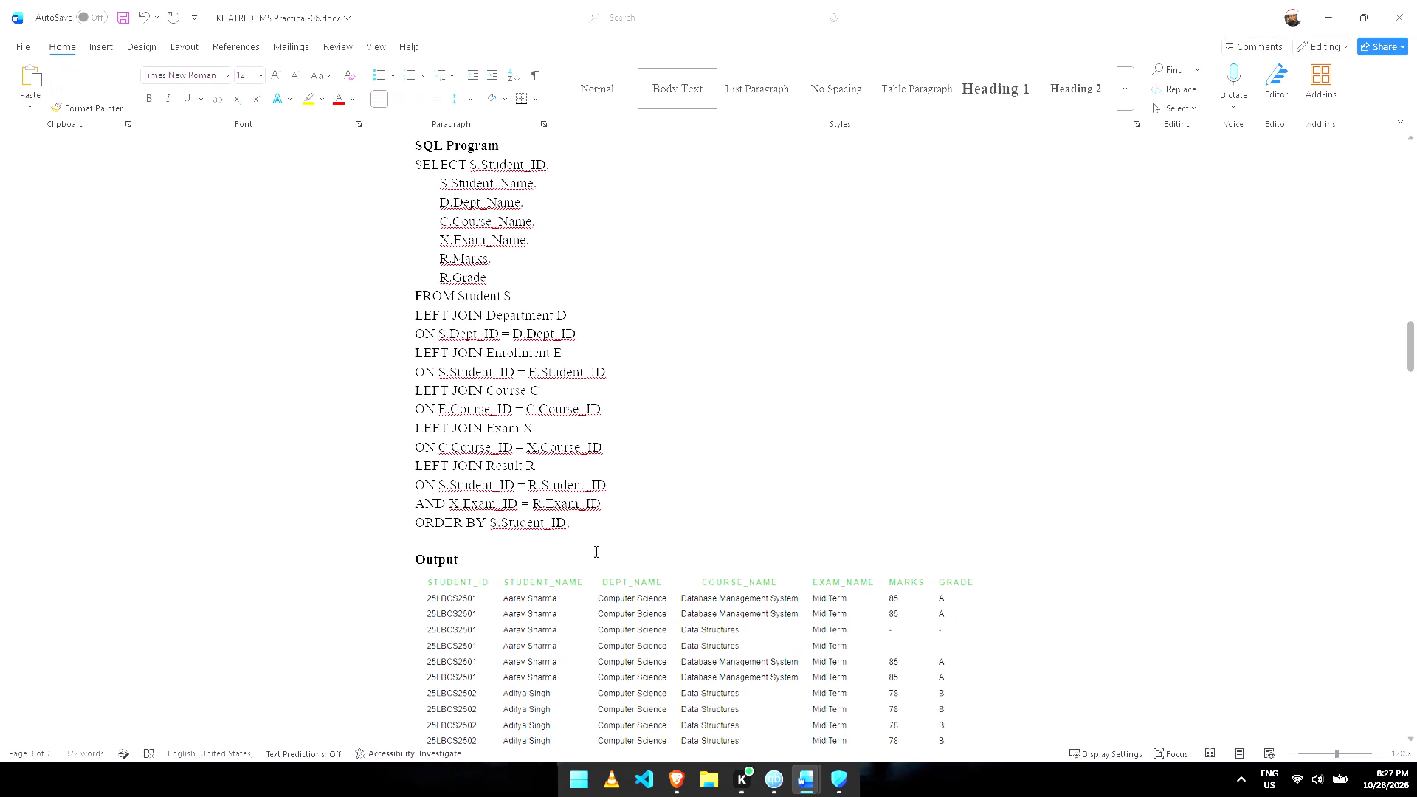
pyautogui.hotkey('ctrl', 'shift', 'Left')
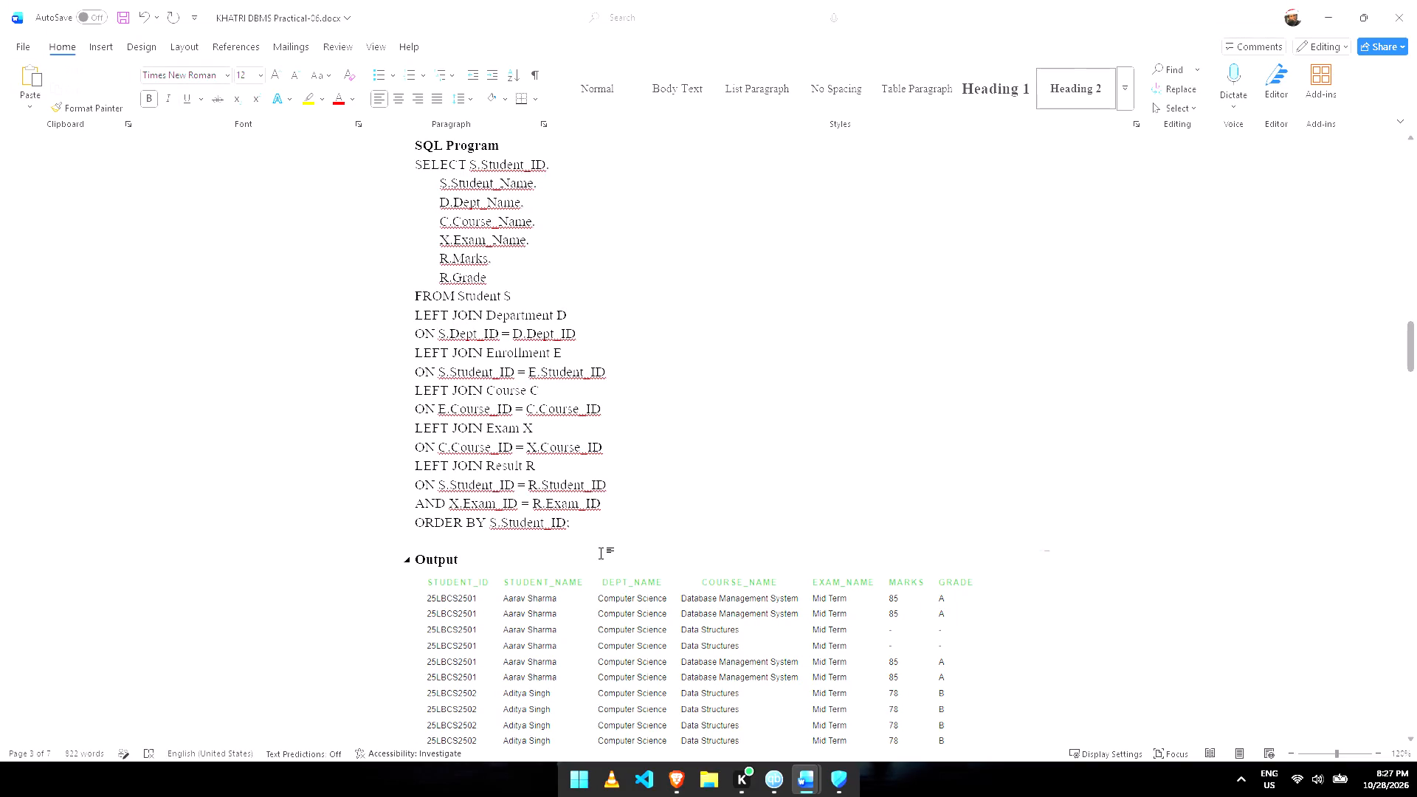
pyautogui.hotkey('ctrl', 'shift', 'Left')
pyautogui.hotkey('ctrl', 'u')
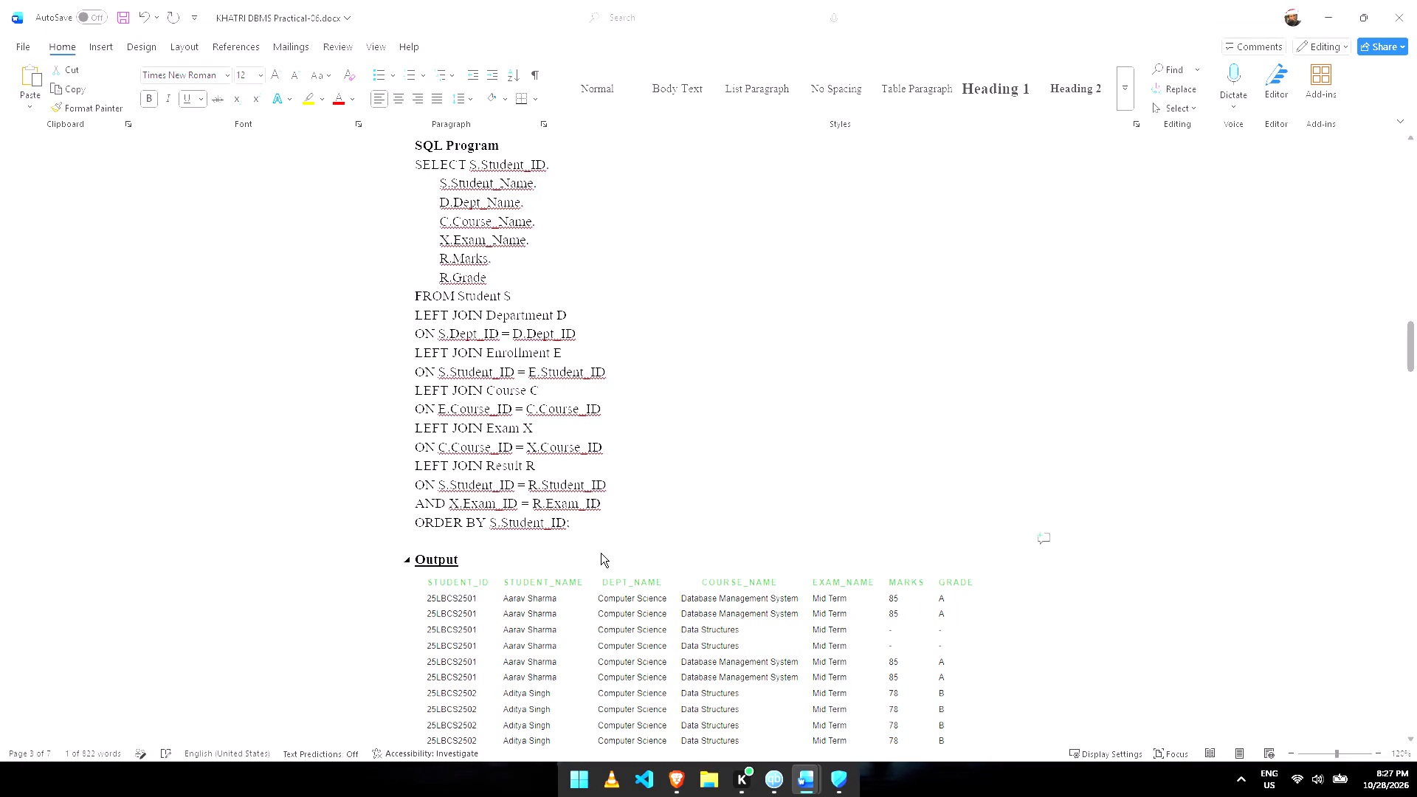
pyautogui.click(1157, 506)
# Underline the SQL Program 4: Multi-Table LEFT JOIN with COUNT heading.
pyautogui.scroll(-9, 1144, 503)
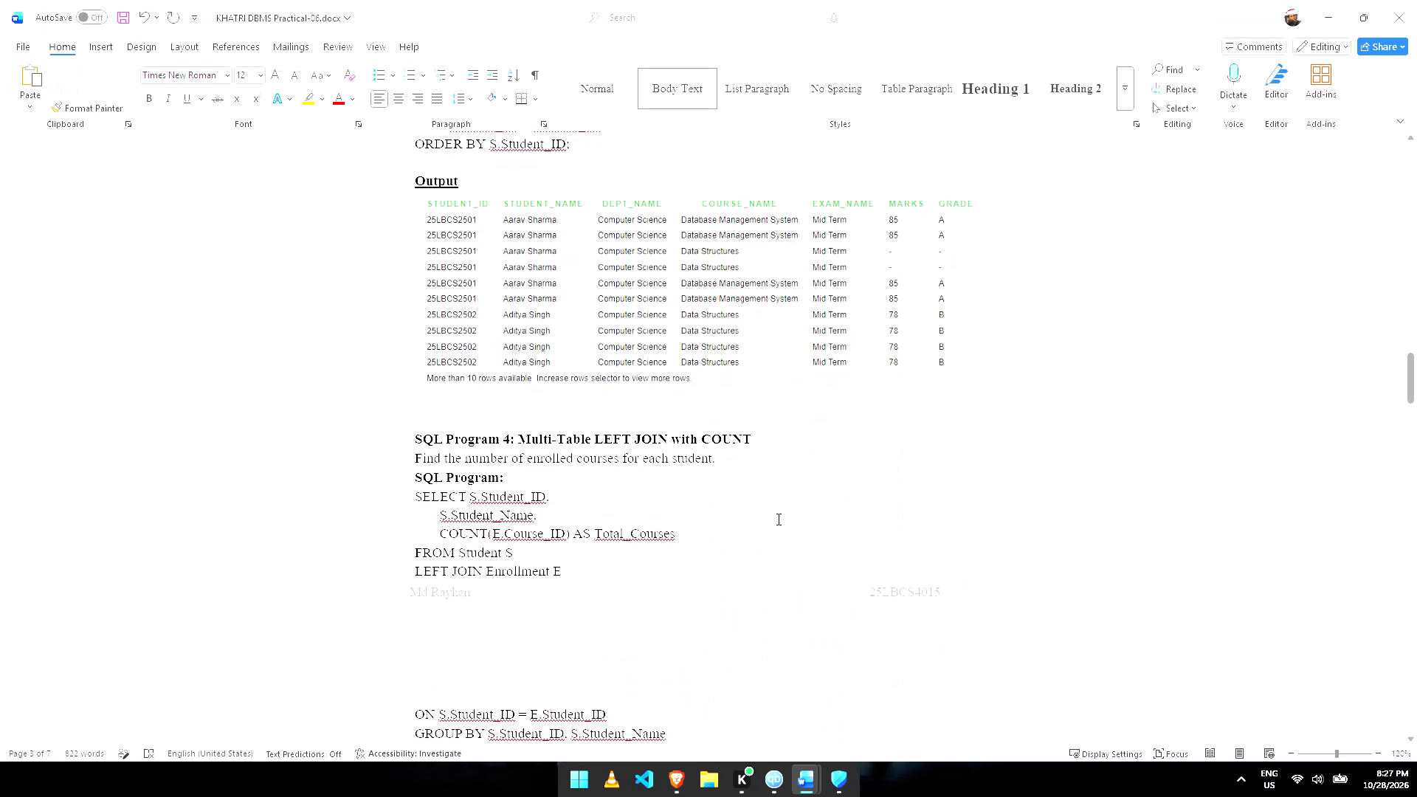
pyautogui.click(756, 441)
pyautogui.hotkey('ctrl', 'shift', 'Left')
pyautogui.hotkey('ctrl', 'shift', 'Left')
pyautogui.hotkey('ctrl', 'shift', 'Left')
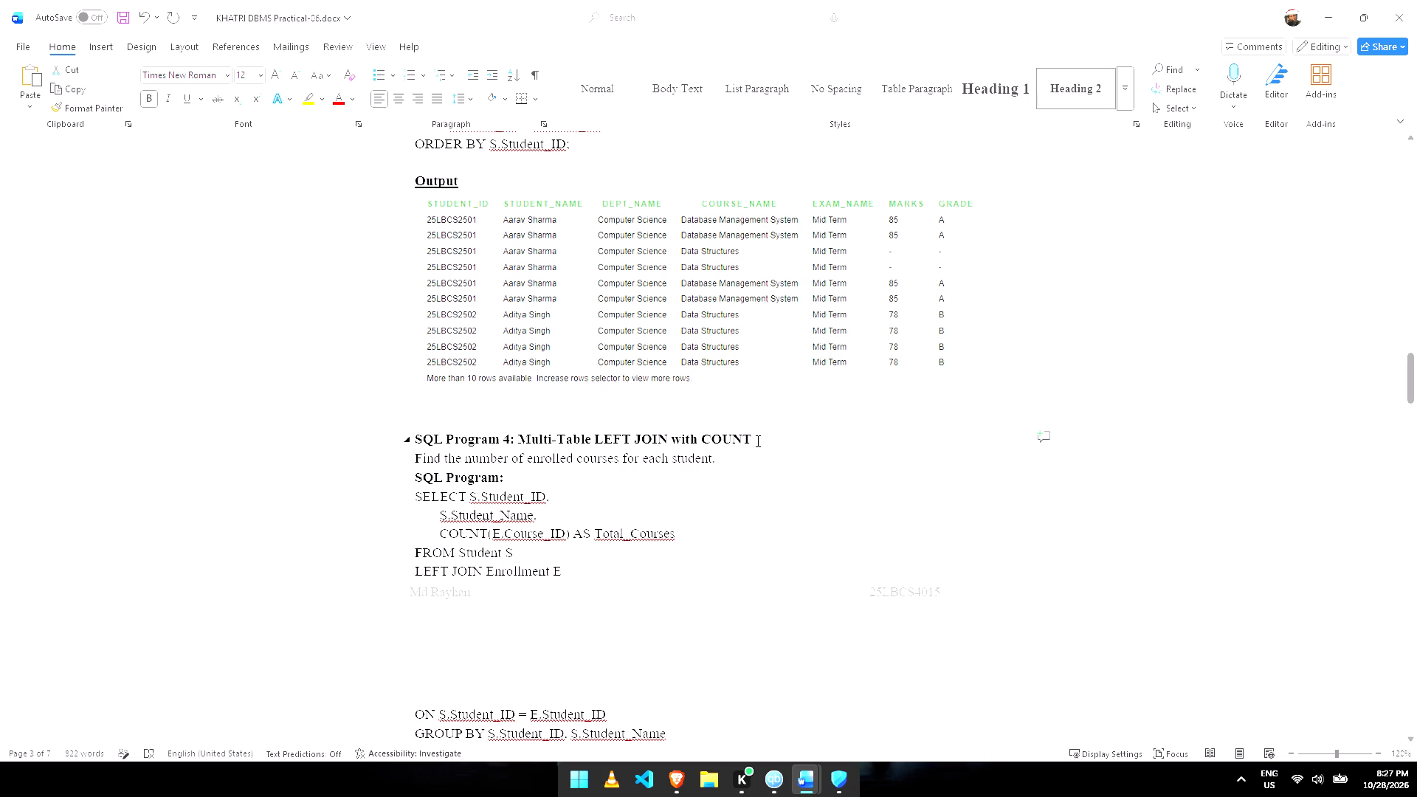
pyautogui.hotkey('ctrl', 'shift', 'Left')
pyautogui.hotkey('ctrl', 'shift', 'Left')
pyautogui.hotkey('ctrl', 'shift', 'Left')
pyautogui.hotkey('ctrl', 'shift', 'Left')
pyautogui.hotkey('ctrl', 'shift', 'Left')
pyautogui.hotkey('ctrl', 'shift', 'Left')
pyautogui.hotkey('ctrl', 'shift', 'Left')
pyautogui.hotkey('ctrl', 'shift', 'Left')
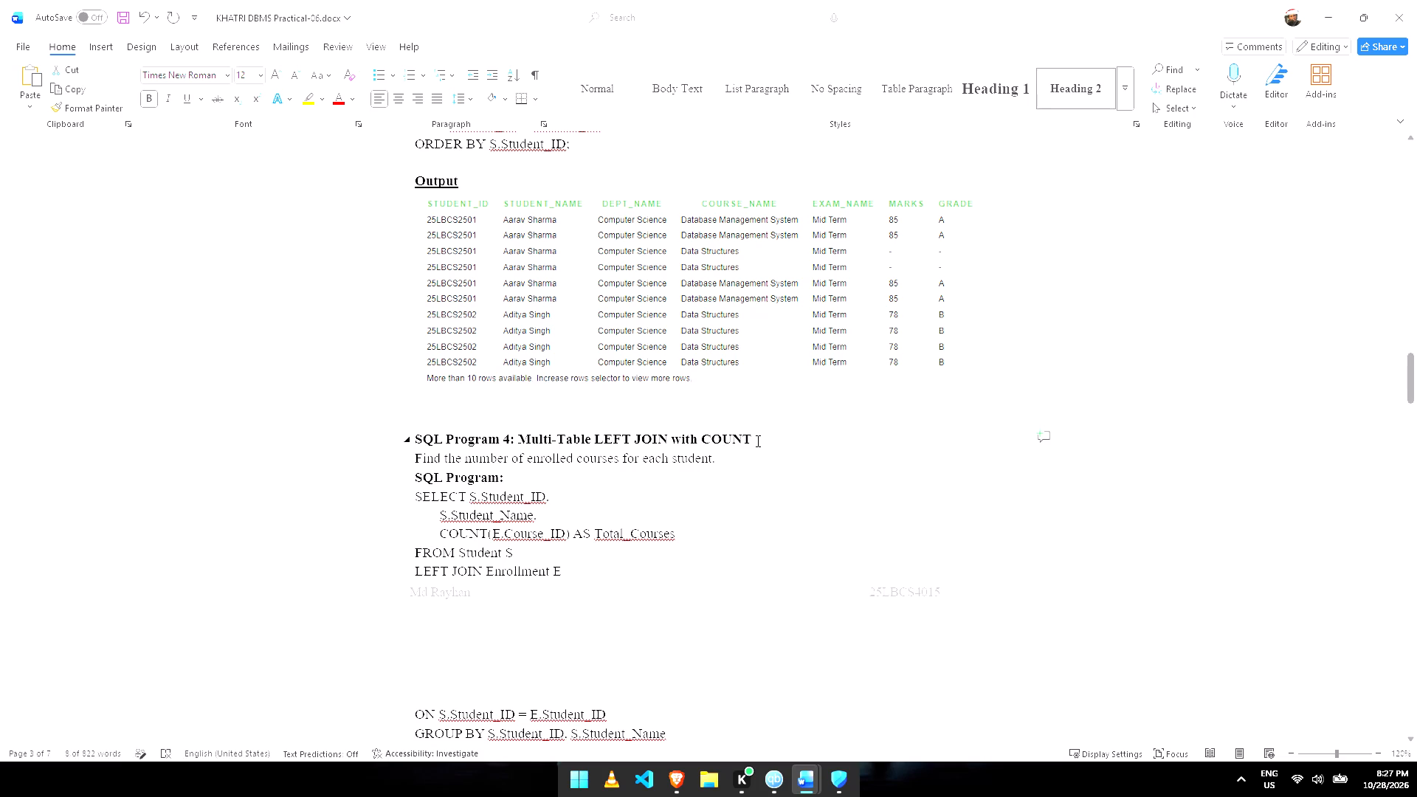
pyautogui.hotkey('ctrl', 'u')
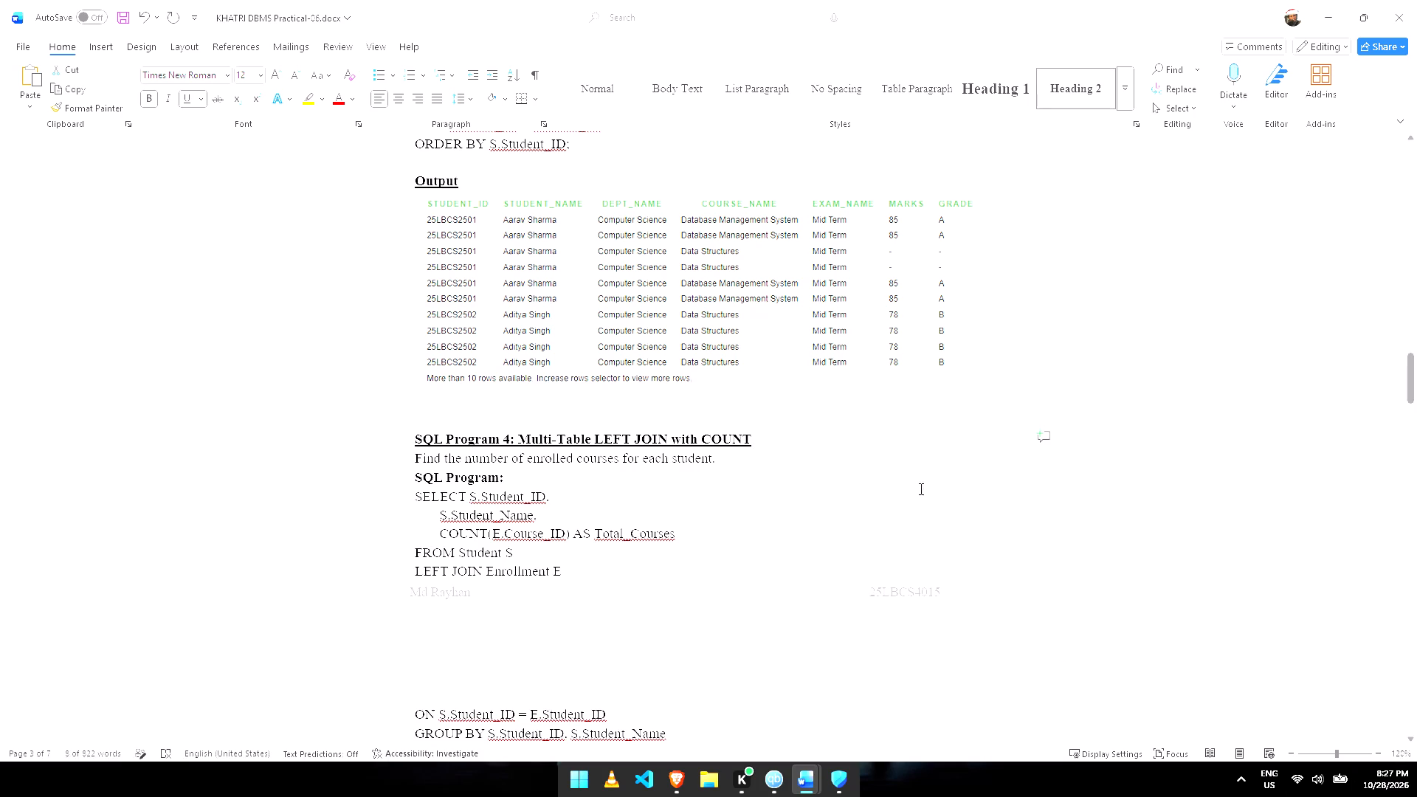
# Underline the SQL Program: heading under SQL Program 4: Multi-Table LEFT JOIN with COUNT.
pyautogui.click(818, 478)
pyautogui.hotkey('ctrl', 'shift', 'Left')
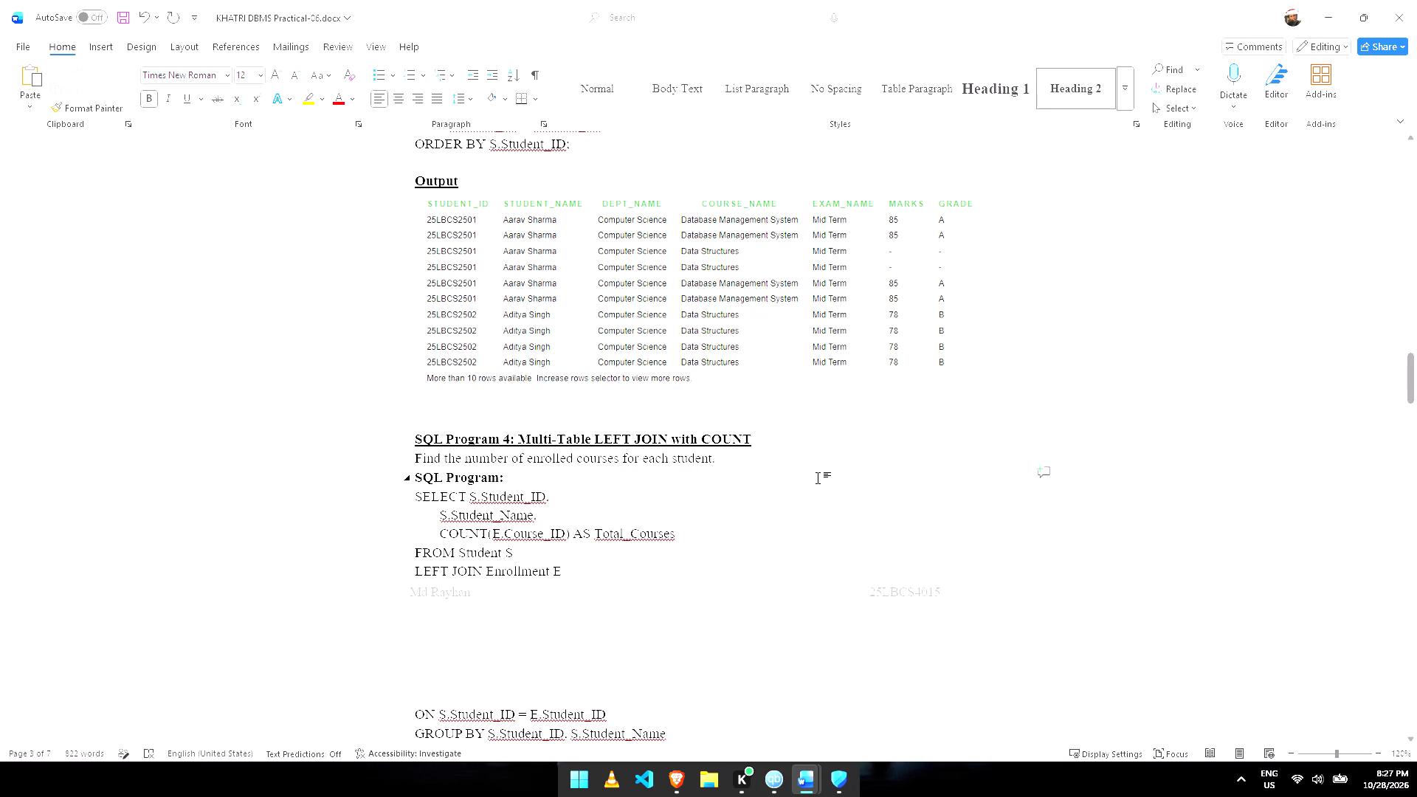
pyautogui.hotkey('ctrl', 'shift', 'Left')
pyautogui.hotkey('ctrl', 'shift', 'Left')
pyautogui.hotkey('ctrl', 'u')
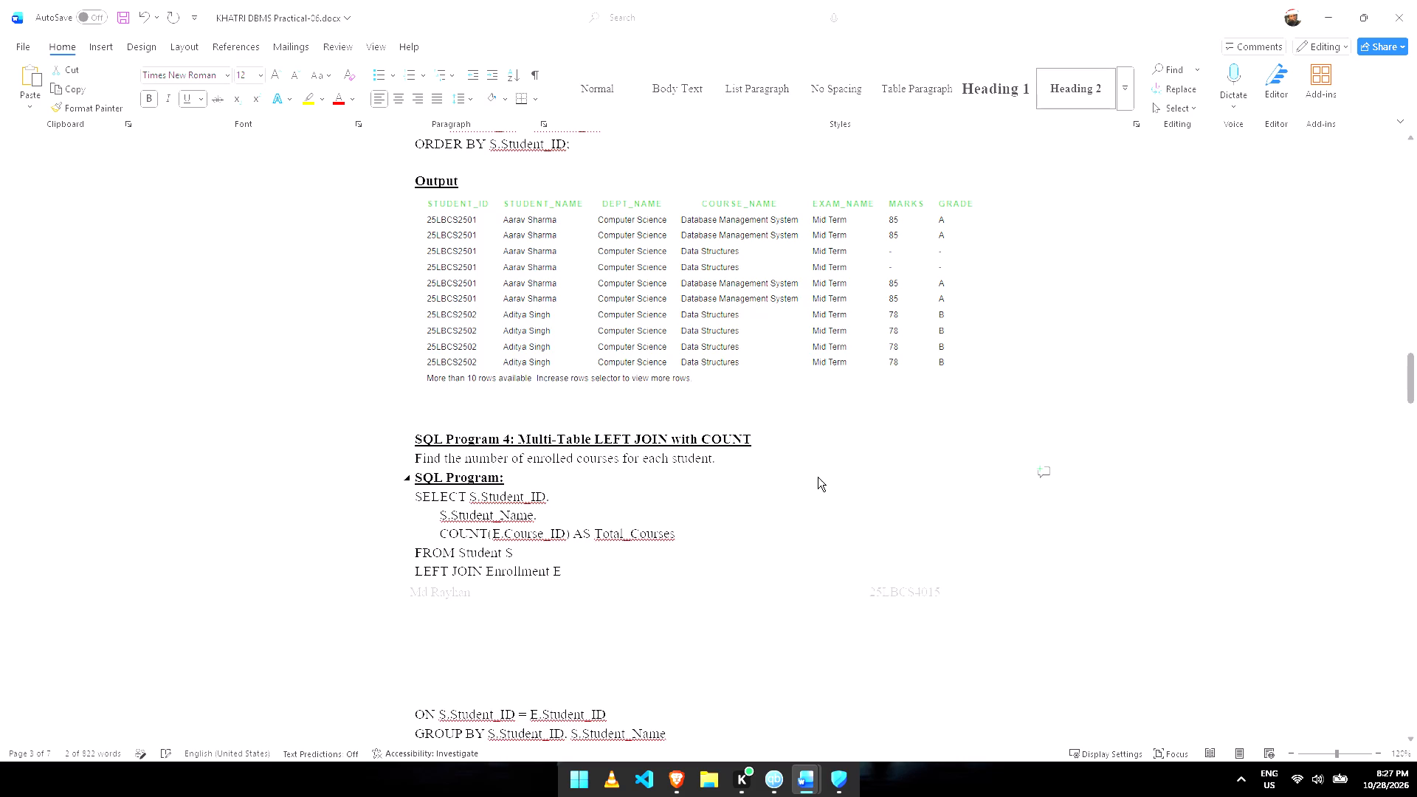
# Underline the Output heading above the result table of SQL Program 4: Multi-Table LEFT JOIN with COUNT.
pyautogui.scroll(-9, 799, 430)
pyautogui.click(695, 412)
pyautogui.click(695, 403)
pyautogui.click(698, 398)
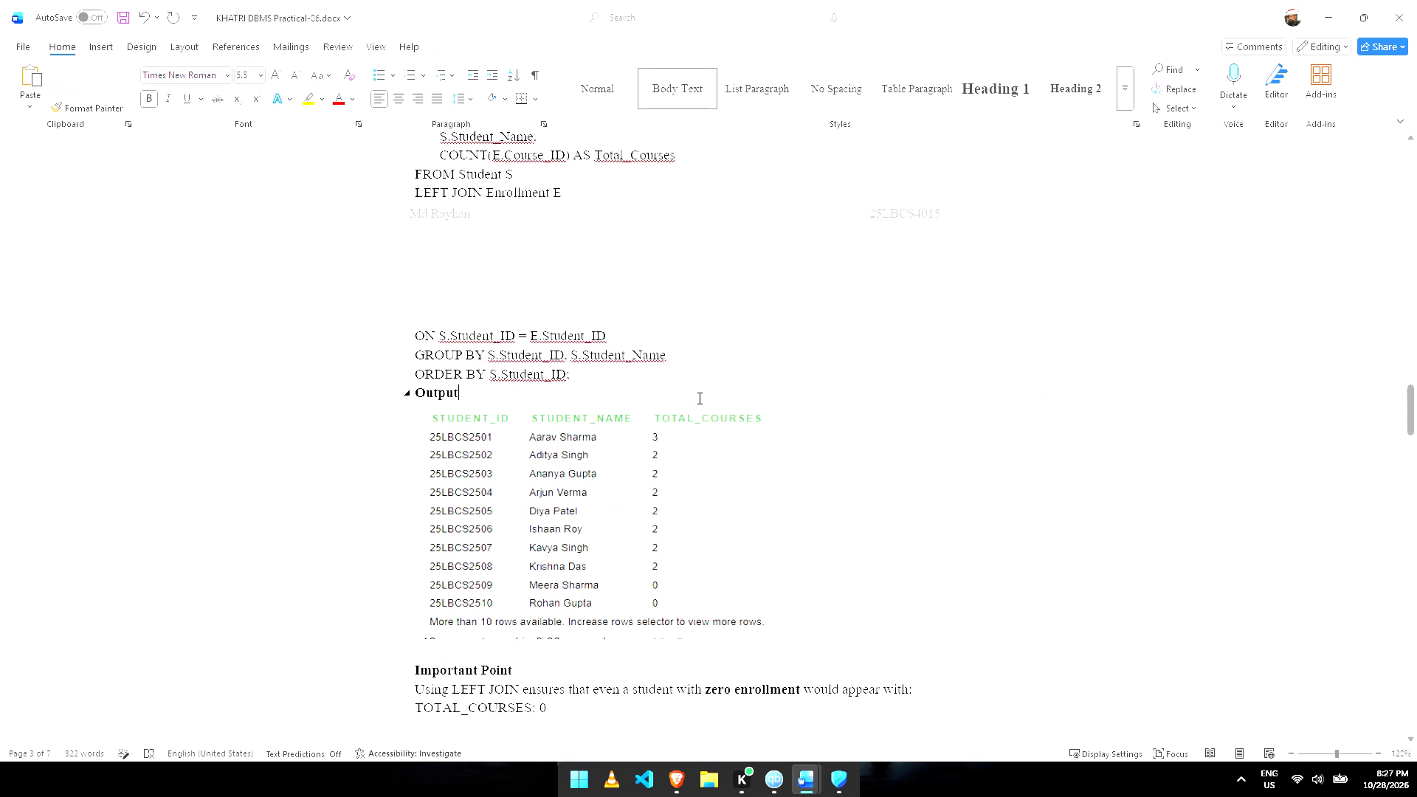
pyautogui.hotkey('ctrl', 'shift', 'Left')
pyautogui.hotkey('ctrl', 'shift', 'Left')
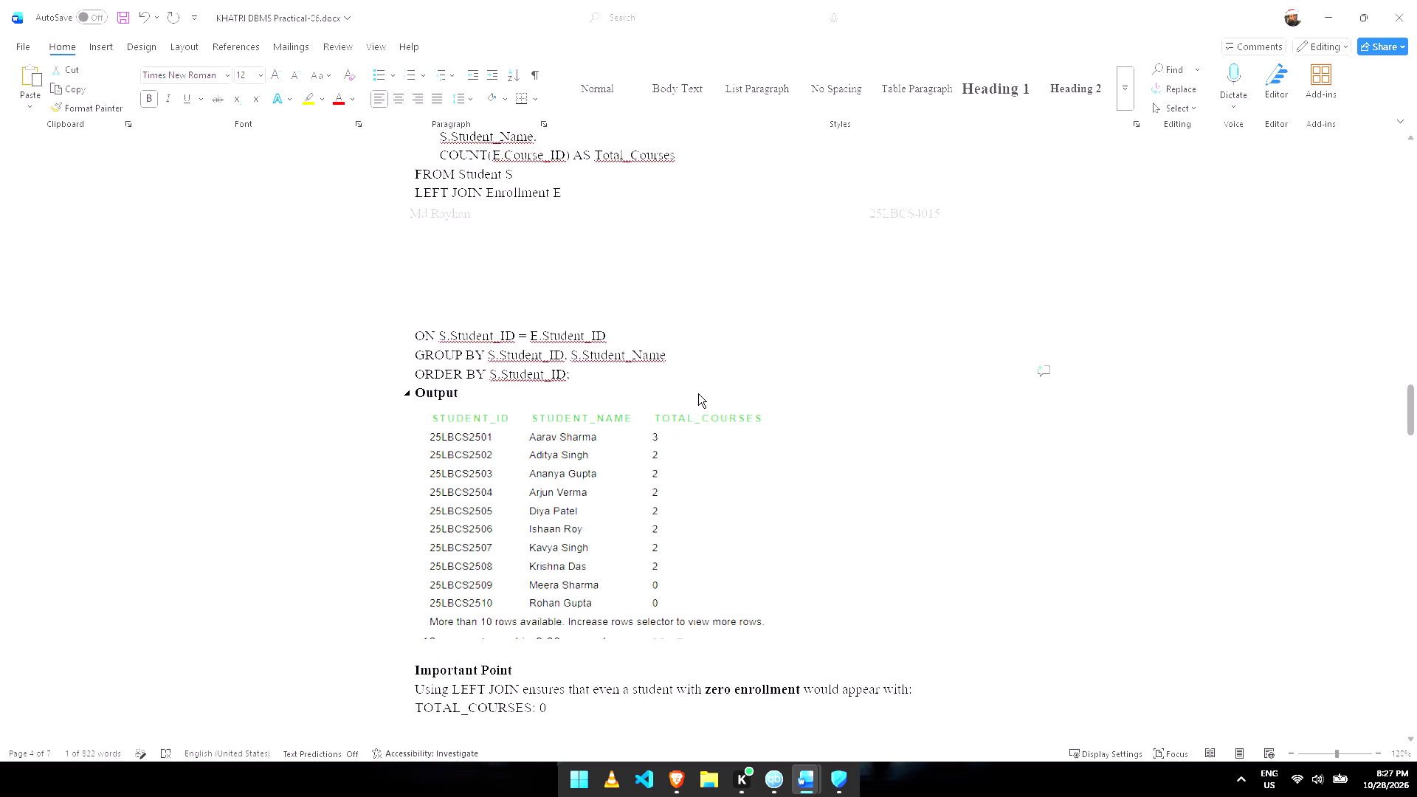
pyautogui.hotkey('ctrl', 'shift', 'Right')
pyautogui.hotkey('ctrl', 'u')
# Underline the SQL Program 1: Basic Self Join heading in the Self Join section.
pyautogui.scroll(-19, 679, 354)
pyautogui.scroll(-3, 672, 334)
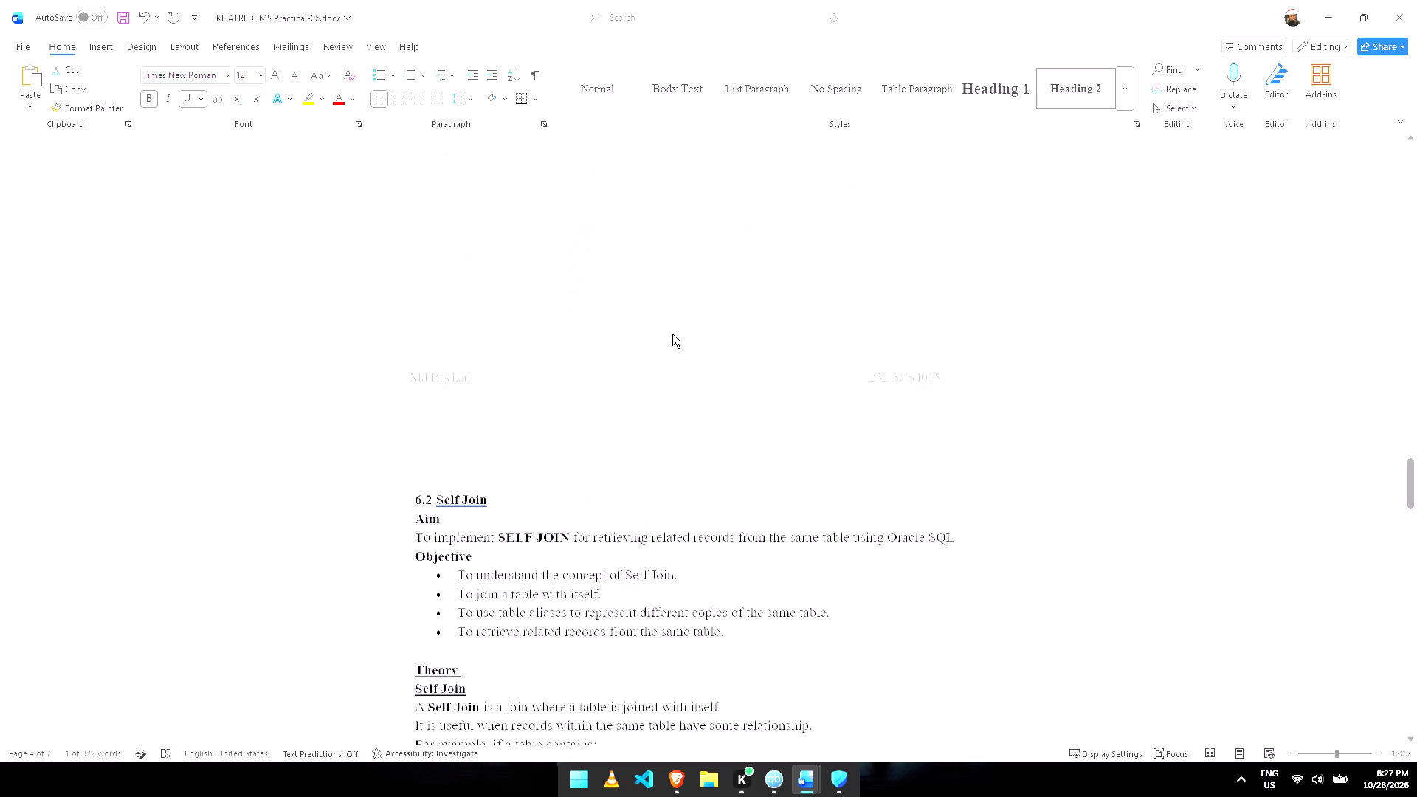
pyautogui.scroll(-8, 676, 380)
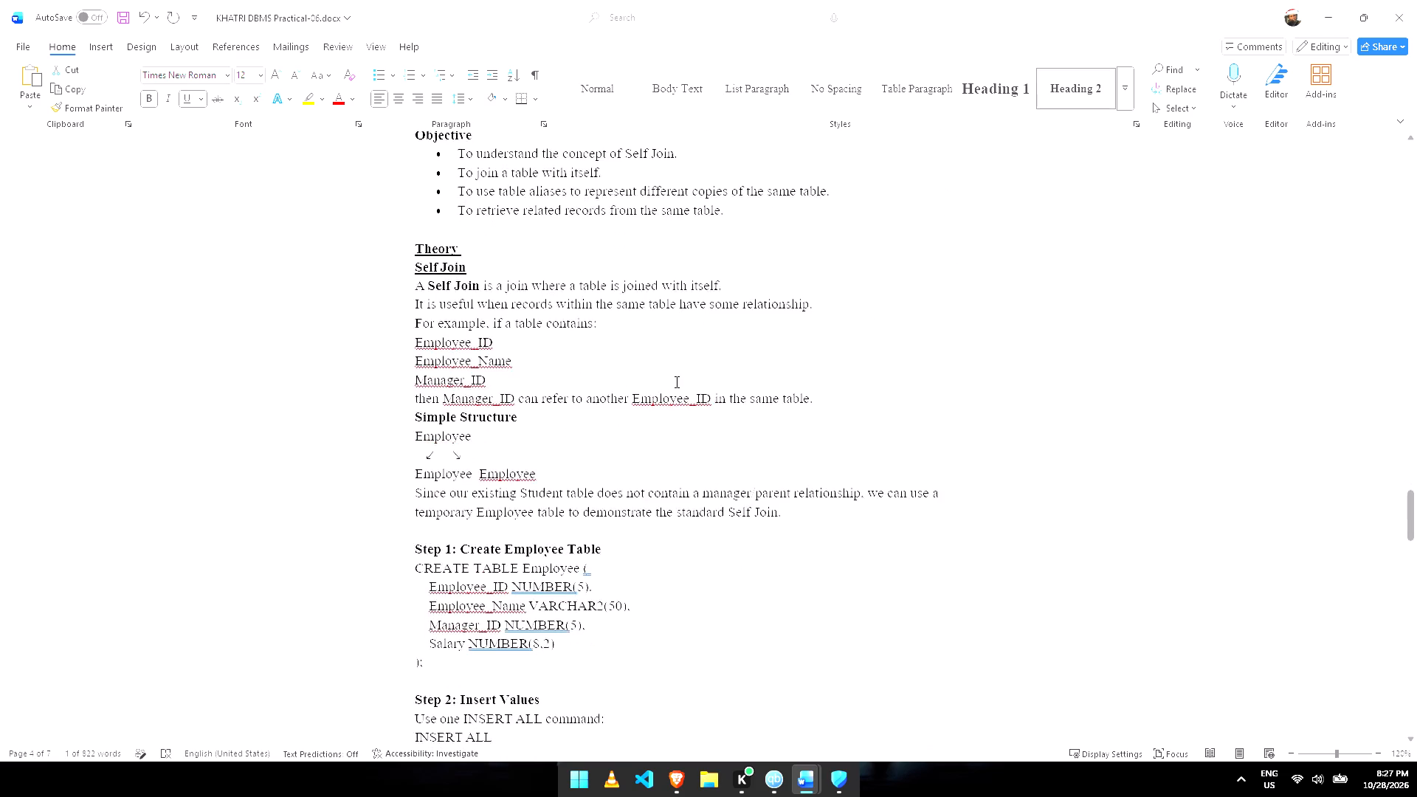
pyautogui.scroll(-12, 675, 382)
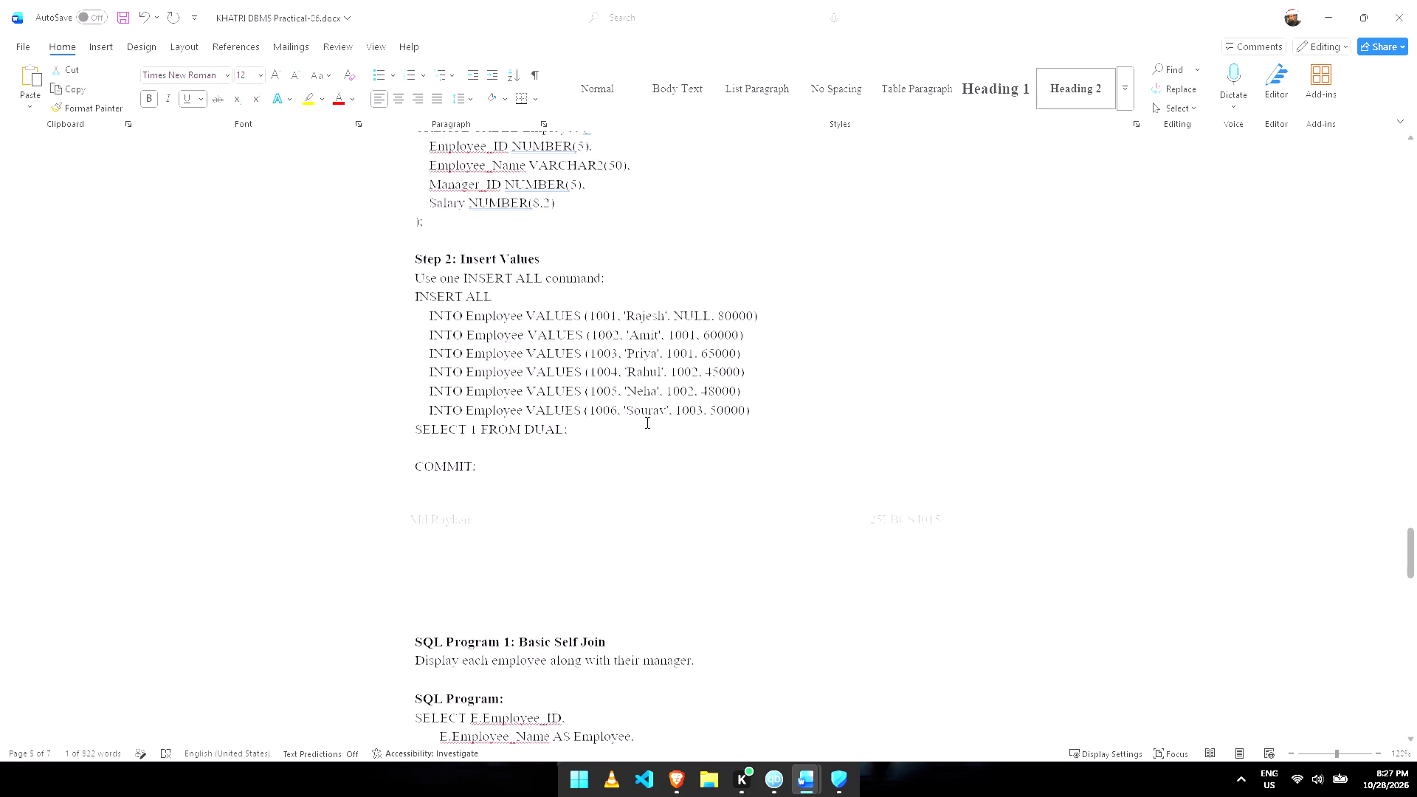
pyautogui.scroll(-3, 646, 422)
pyautogui.click(640, 446)
pyautogui.hotkey('ctrl', 'shift', 'Left')
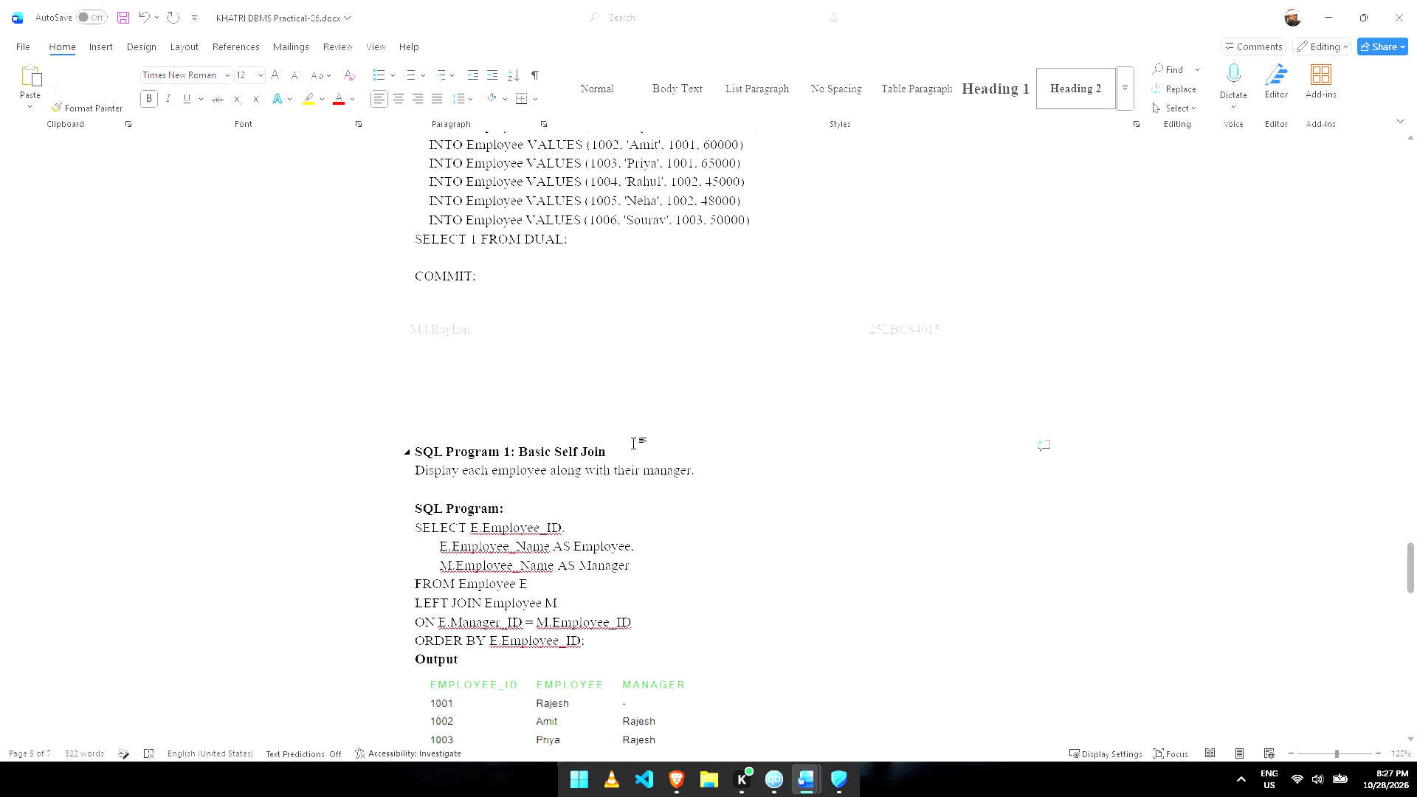
pyautogui.hotkey('ctrl', 'shift', 'Left')
pyautogui.hotkey('ctrl', 'shift', 'Left')
pyautogui.hotkey('ctrl', 'shift', 'Left')
pyautogui.hotkey('ctrl', 'shift', 'Left')
pyautogui.hotkey('ctrl', 'shift', 'Left')
pyautogui.hotkey('ctrl', 'shift', 'Left')
pyautogui.hotkey('ctrl', 'u')
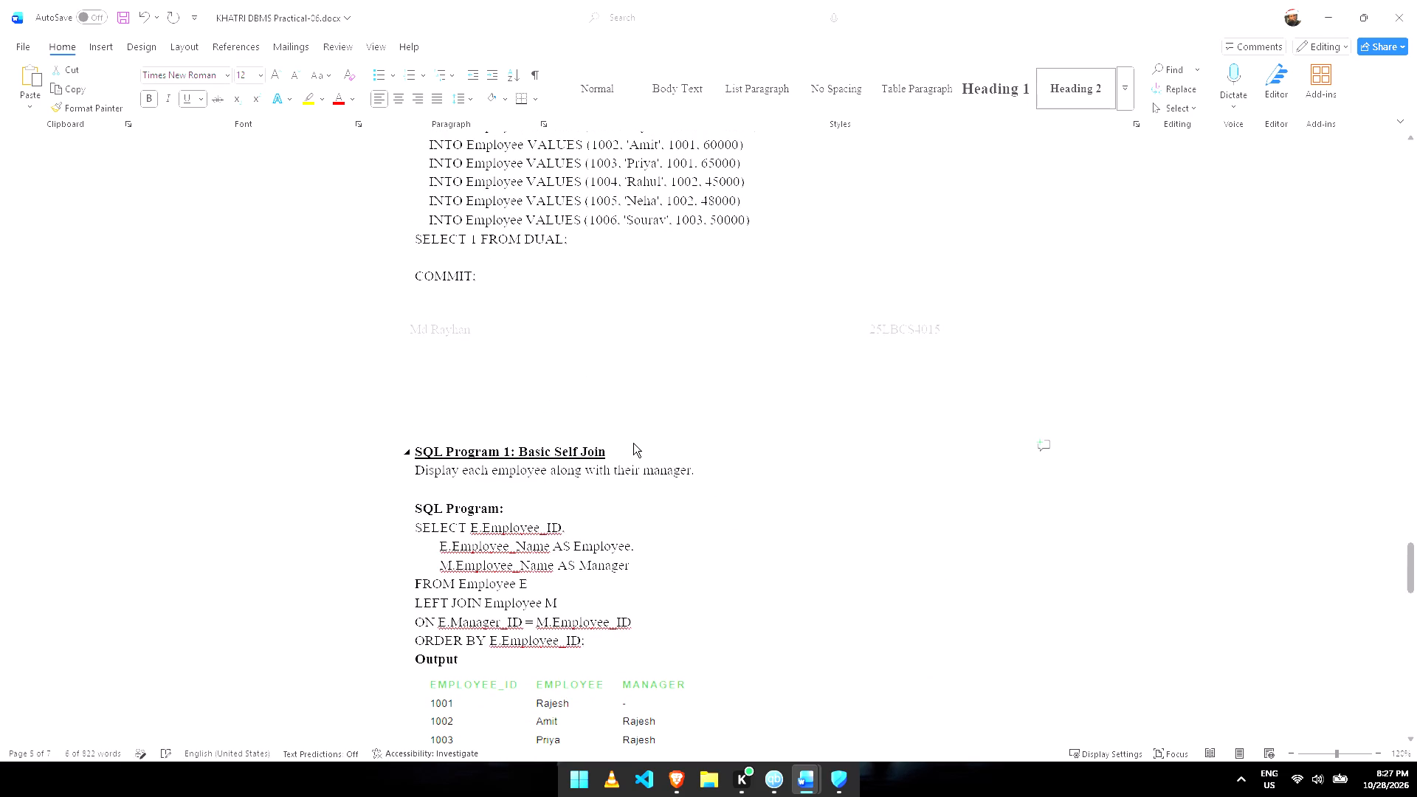
# Underline the SQL Program: heading under SQL Program 1: Basic Self Join.
pyautogui.click(685, 497)
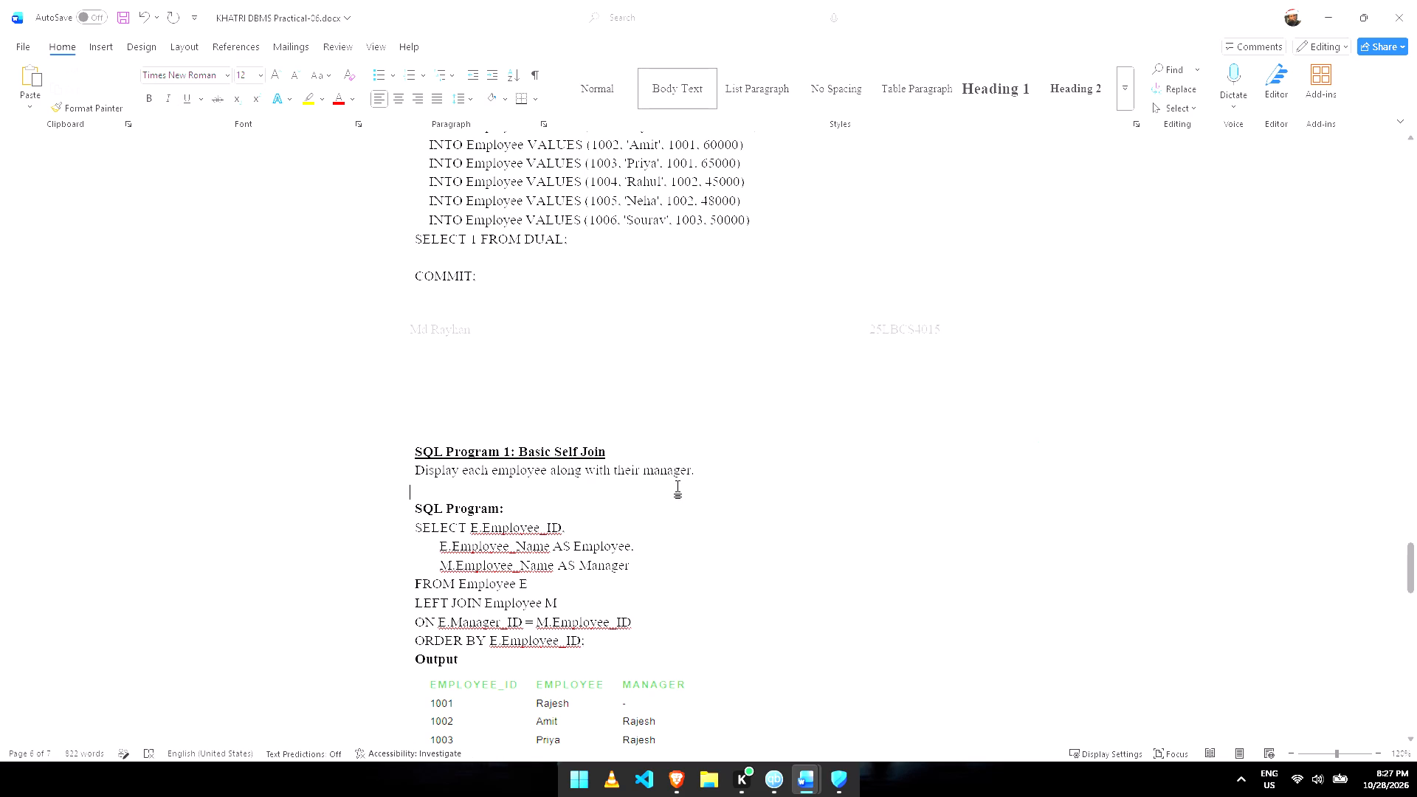
pyautogui.click(674, 504)
pyautogui.hotkey('ctrl', 'shift', 'Left')
pyautogui.hotkey('ctrl', 'shift', 'Left')
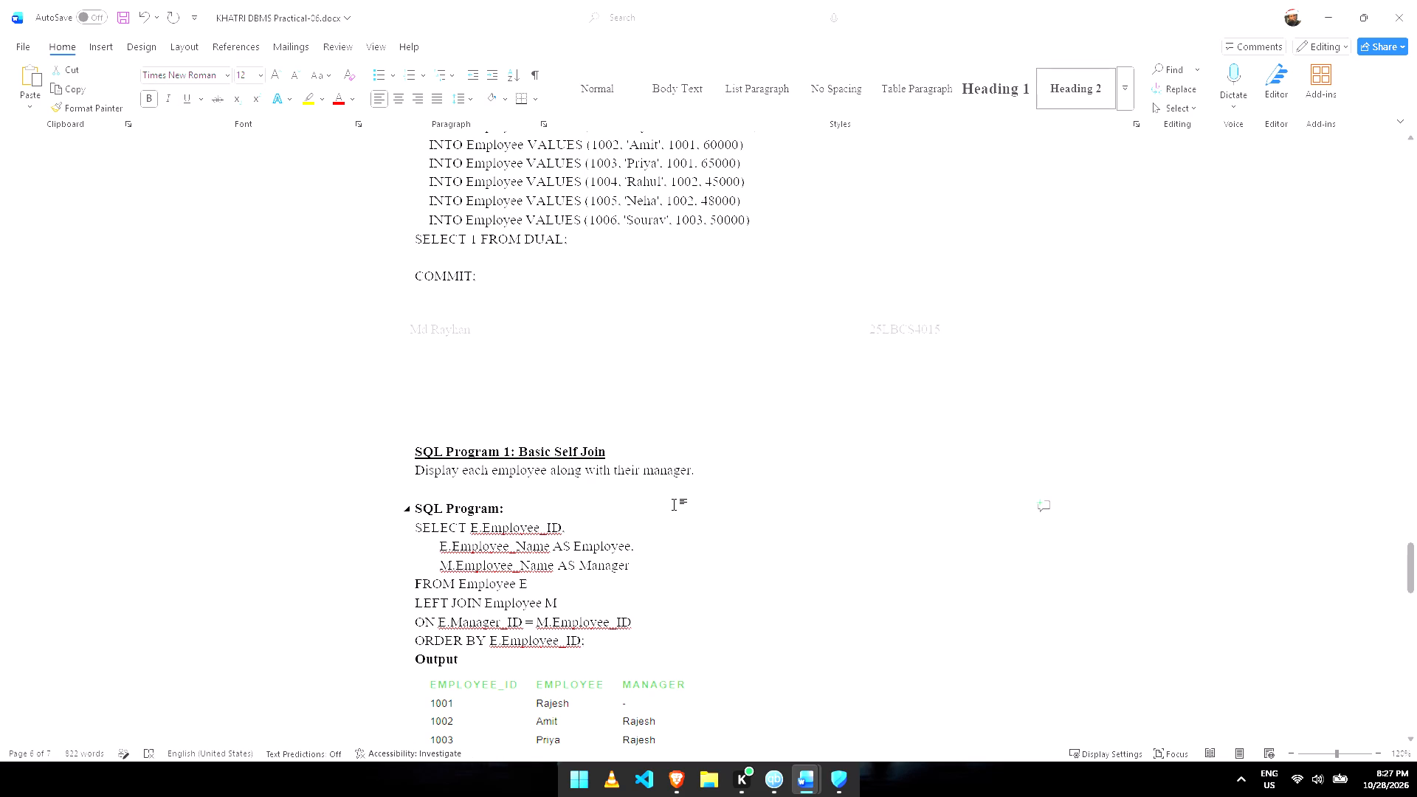
pyautogui.hotkey('ctrl', 'shift', 'Left')
pyautogui.hotkey('ctrl', 'shift', 'Left')
pyautogui.hotkey('ctrl', 'shift', 'Right')
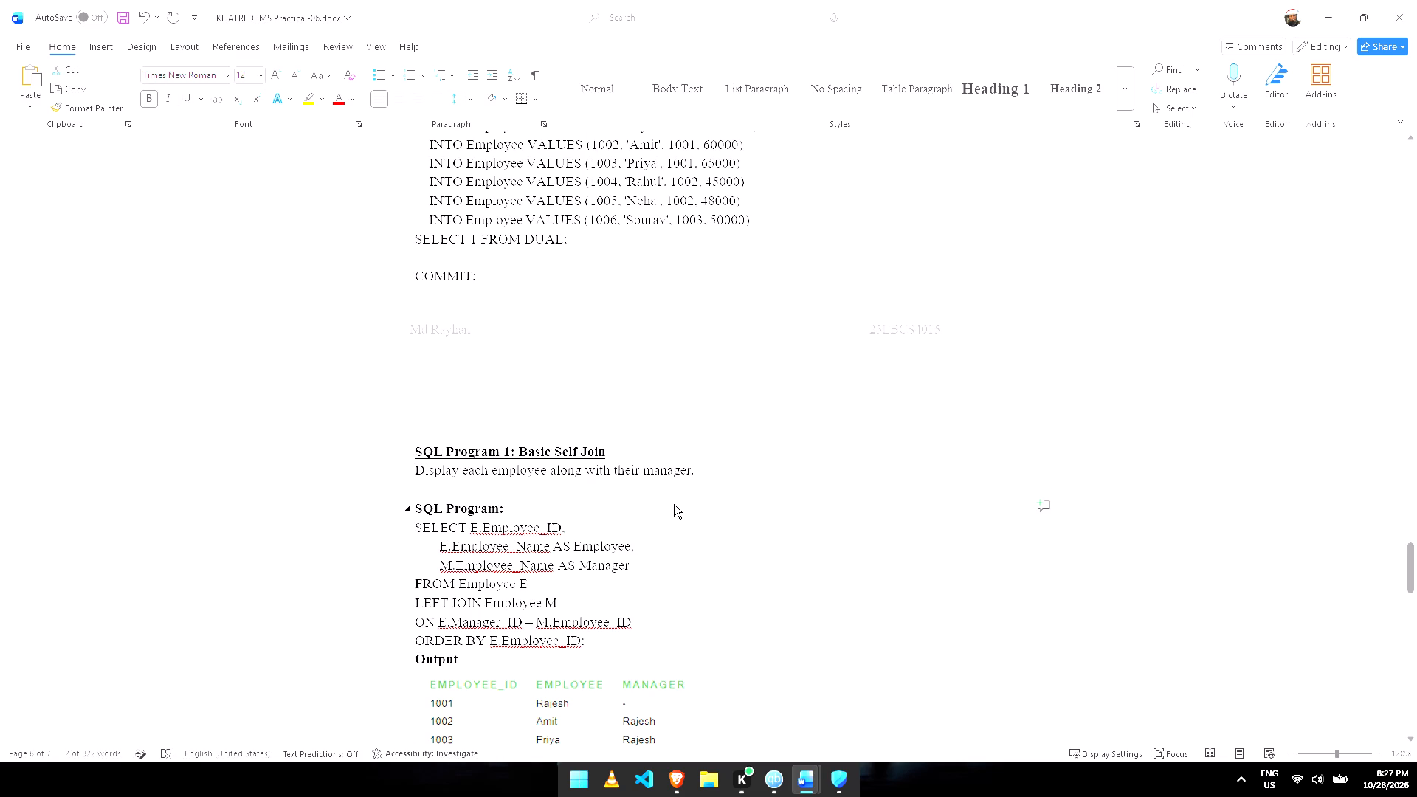
pyautogui.hotkey('ctrl', 'u')
# Underline the Output heading above the result table of SQL Program 1: Basic Self Join.
pyautogui.scroll(-3, 684, 525)
pyautogui.click(667, 527)
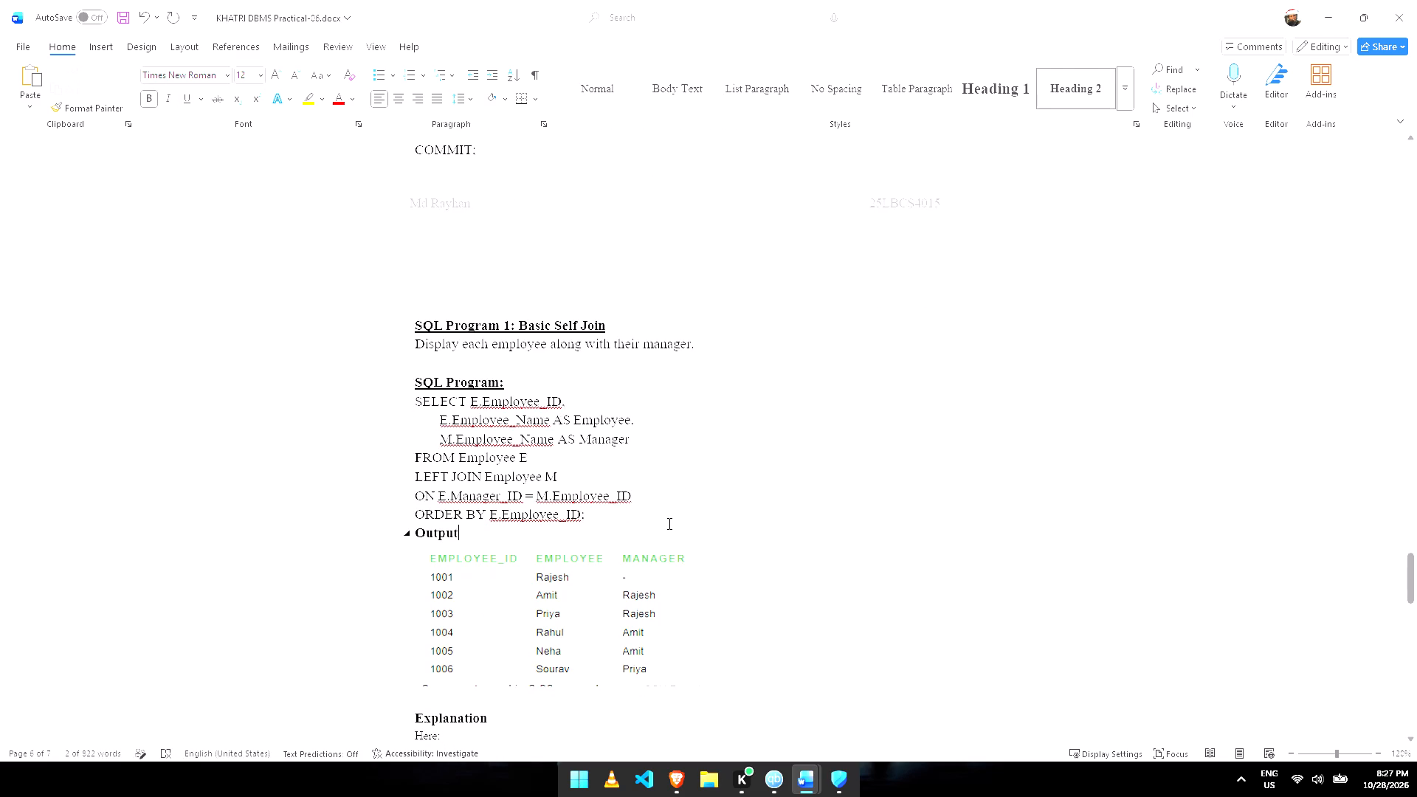
pyautogui.hotkey('ctrl', 'shift', 'Left')
pyautogui.hotkey('ctrl', 'u')
# Underline the SQL Program 2: Employees Having a Manager heading.
pyautogui.scroll(-8, 676, 520)
pyautogui.click(732, 524)
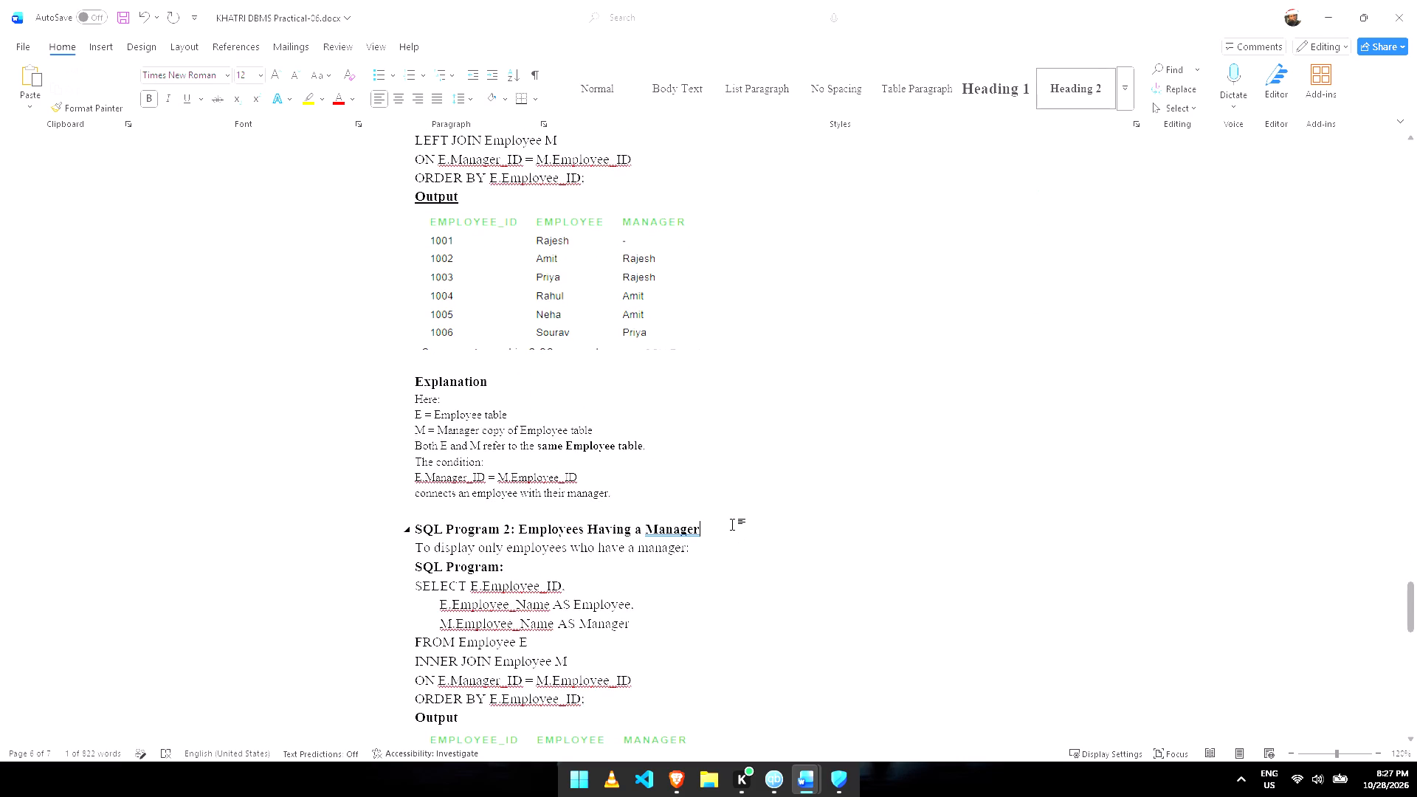
pyautogui.hotkey('ctrl', 'shift', 'Left')
pyautogui.hotkey('ctrl', 'shift', 'Left')
pyautogui.hotkey('ctrl', 'shift', 'Left')
pyautogui.hotkey('ctrl', 'shift', 'Left')
pyautogui.hotkey('ctrl', 'shift', 'Left')
pyautogui.hotkey('ctrl', 'shift', 'Left')
pyautogui.hotkey('ctrl', 'shift', 'Left')
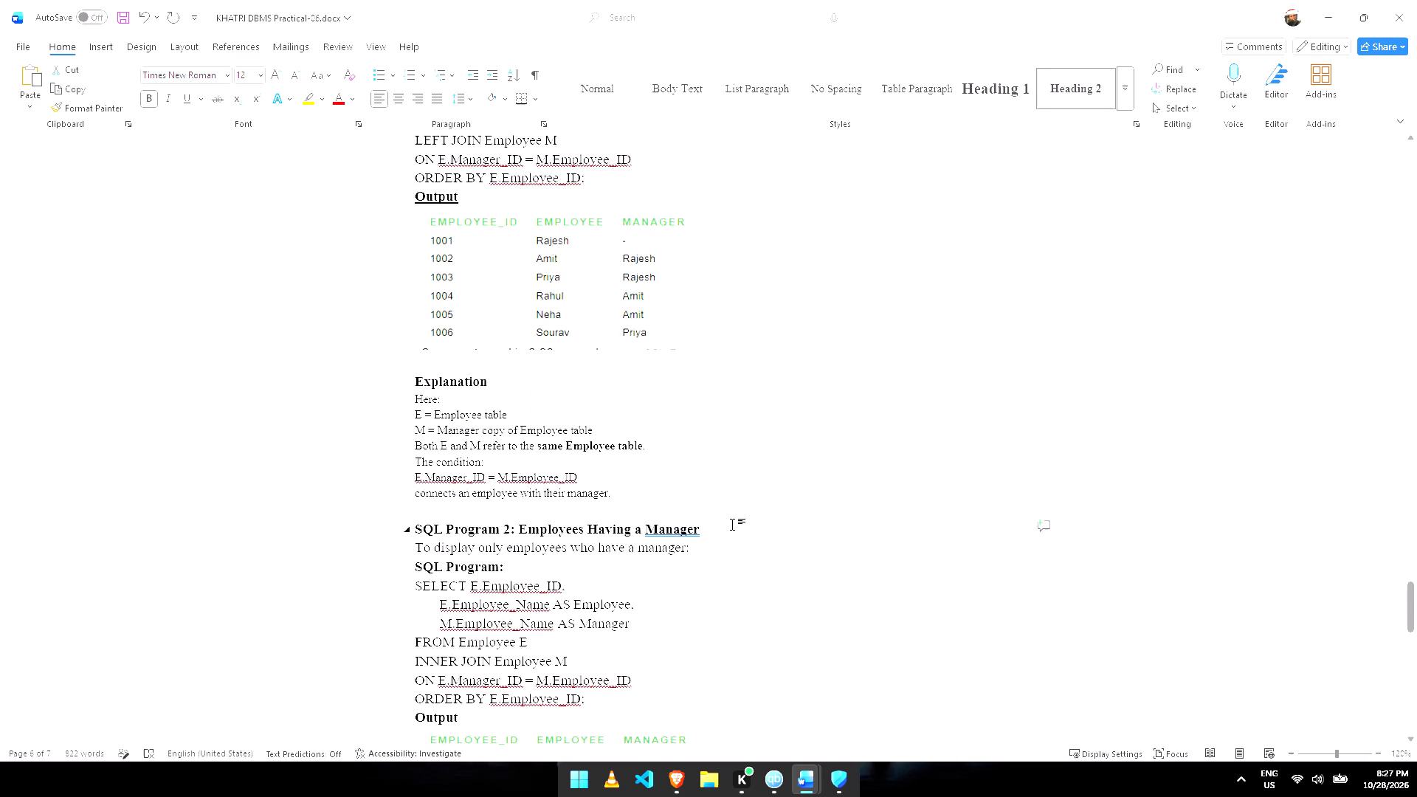
pyautogui.hotkey('ctrl', 'shift', 'Left')
pyautogui.hotkey('ctrl', 'u')
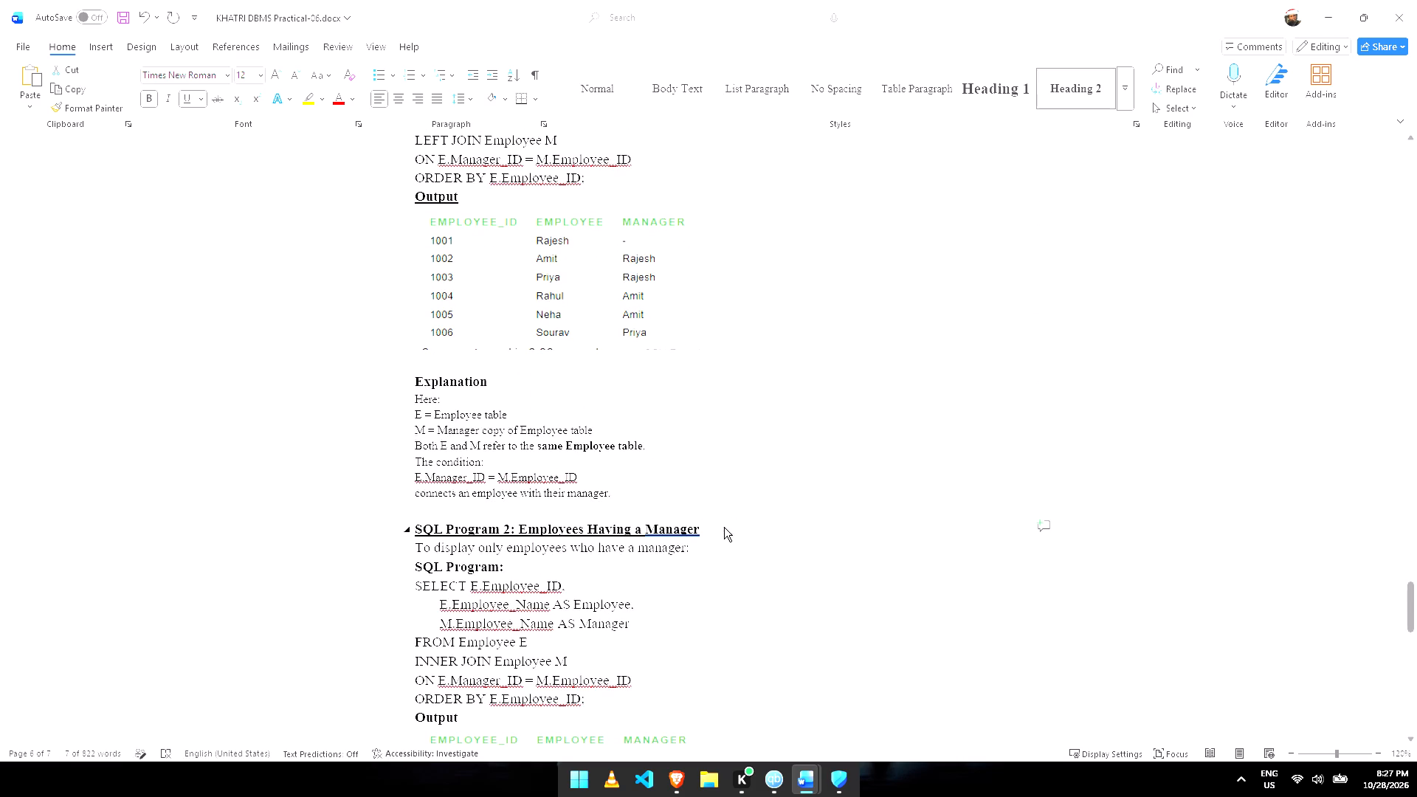
# Underline the SQL Program: heading under SQL Program 2: Employees Having a Manager.
pyautogui.click(712, 566)
pyautogui.hotkey('ctrl', 'shift', 'Left')
pyautogui.hotkey('ctrl', 'shift', 'Left')
pyautogui.hotkey('ctrl', 'shift', 'Left')
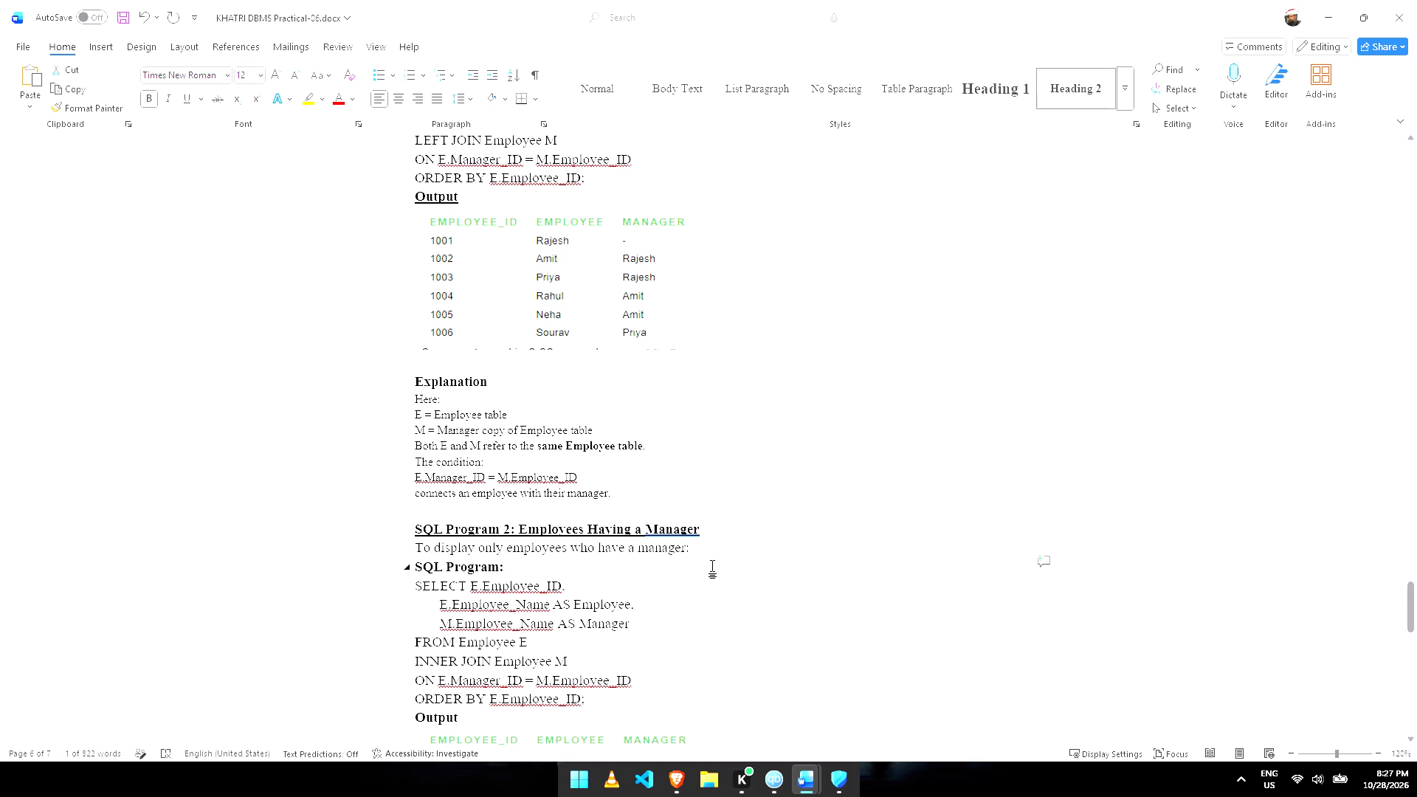
pyautogui.hotkey('ctrl', 'u')
# Underline the Output heading above the result table of SQL Program 2: Employees Having a Manager.
pyautogui.scroll(-4, 697, 539)
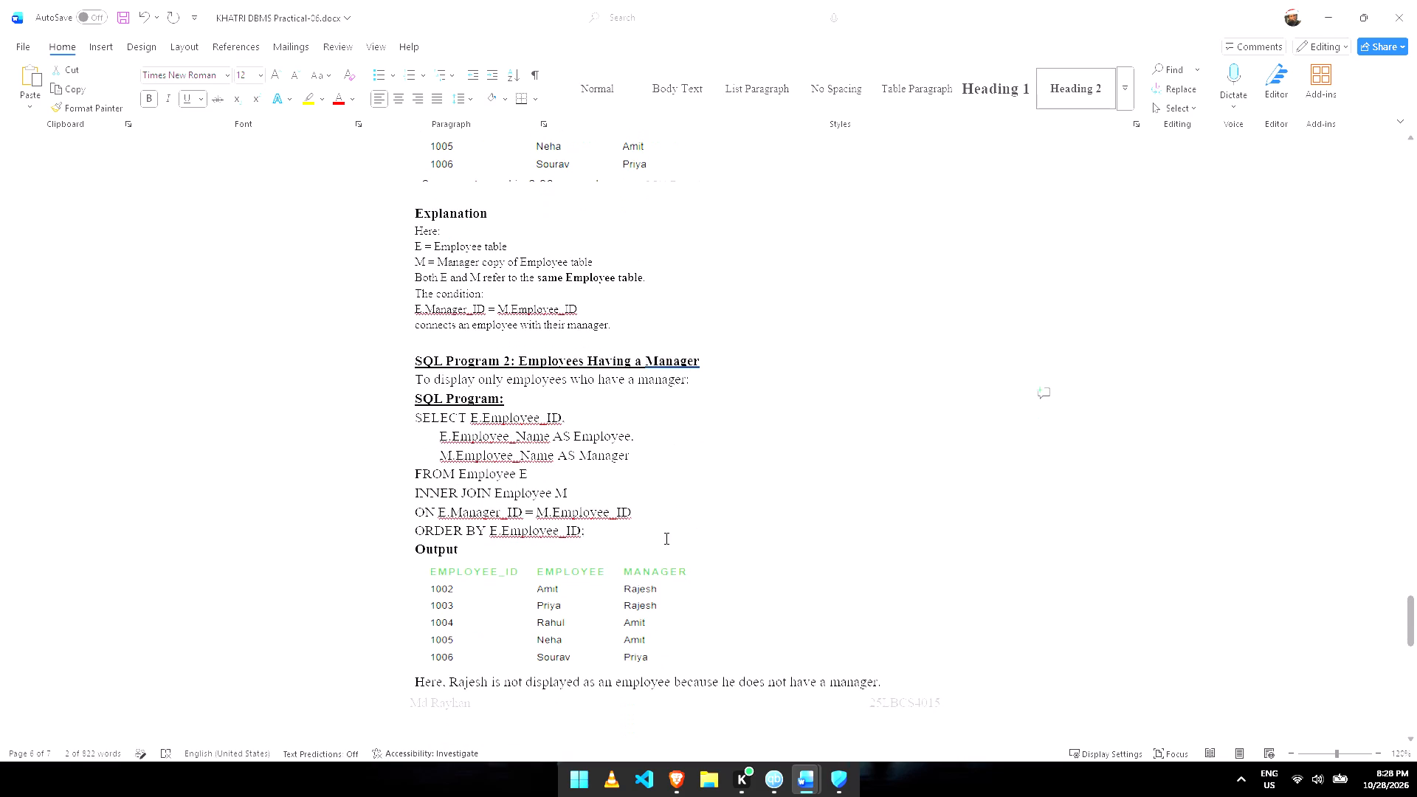
pyautogui.click(665, 544)
pyautogui.hotkey('ctrl', 'shift', 'Left')
pyautogui.hotkey('ctrl', 'u')
# Underline the SQL Program 3: Employees and Their Manager's Salary heading.
pyautogui.scroll(-10, 630, 456)
pyautogui.click(769, 407)
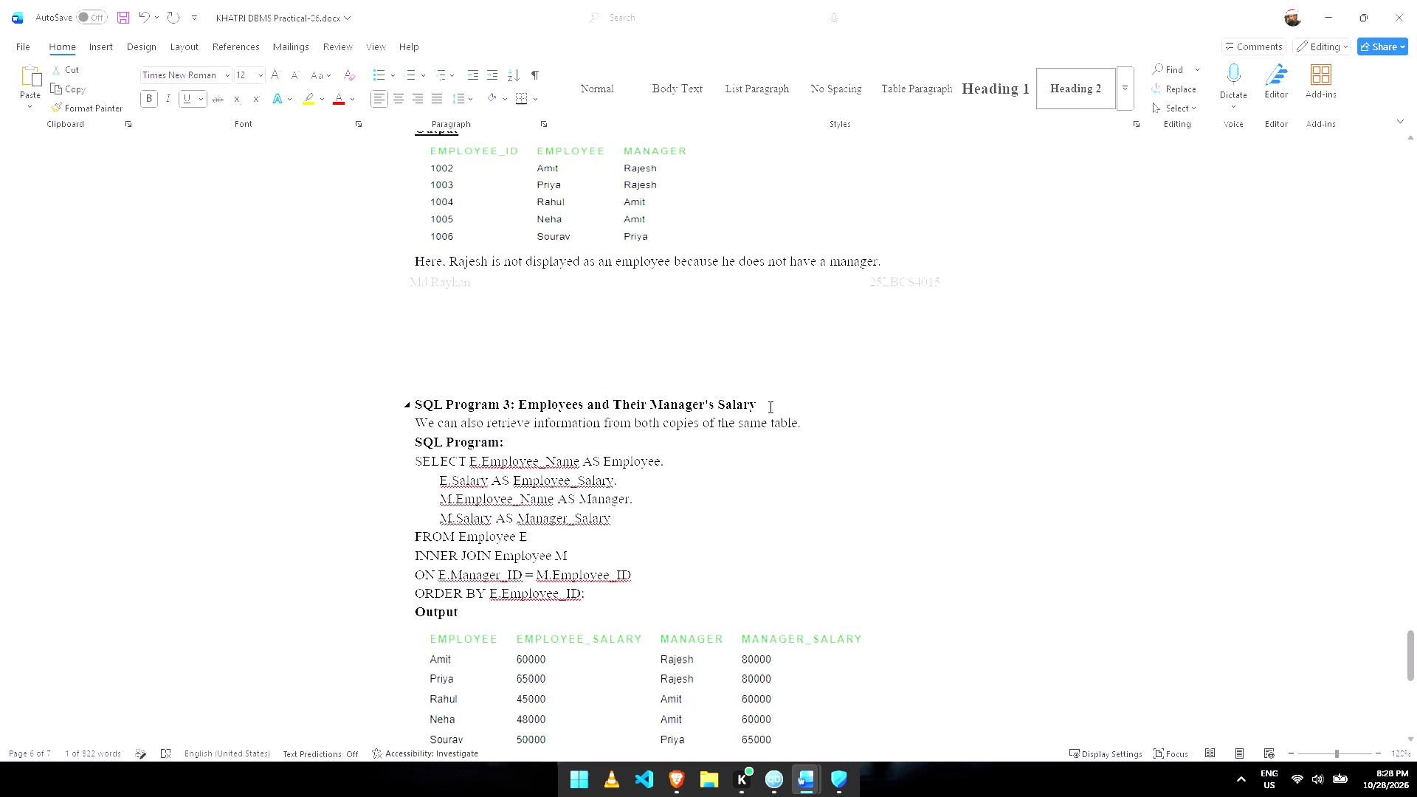
pyautogui.hotkey('ctrl', 'shift', 'Left')
pyautogui.hotkey('ctrl', 'shift', 'Left')
pyautogui.hotkey('ctrl', 'shift', 'Left')
pyautogui.hotkey('ctrl', 'shift', 'Left')
pyautogui.hotkey('ctrl', 'shift', 'Left')
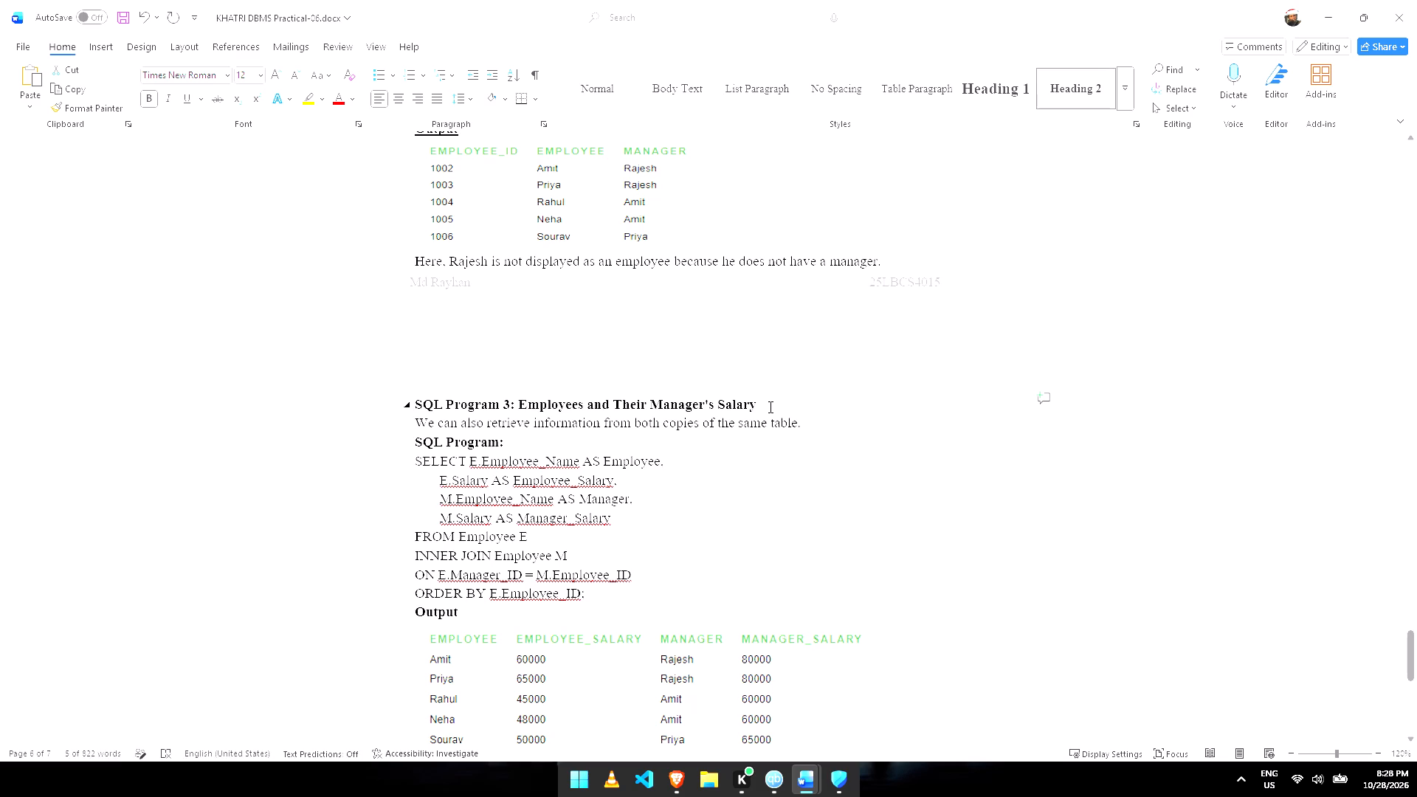
pyautogui.hotkey('ctrl', 'shift', 'Left')
pyautogui.hotkey('ctrl', 'shift', 'Left')
pyautogui.hotkey('ctrl', 'shift', 'Left')
pyautogui.hotkey('ctrl', 'shift', 'Left')
pyautogui.hotkey('ctrl', 'u')
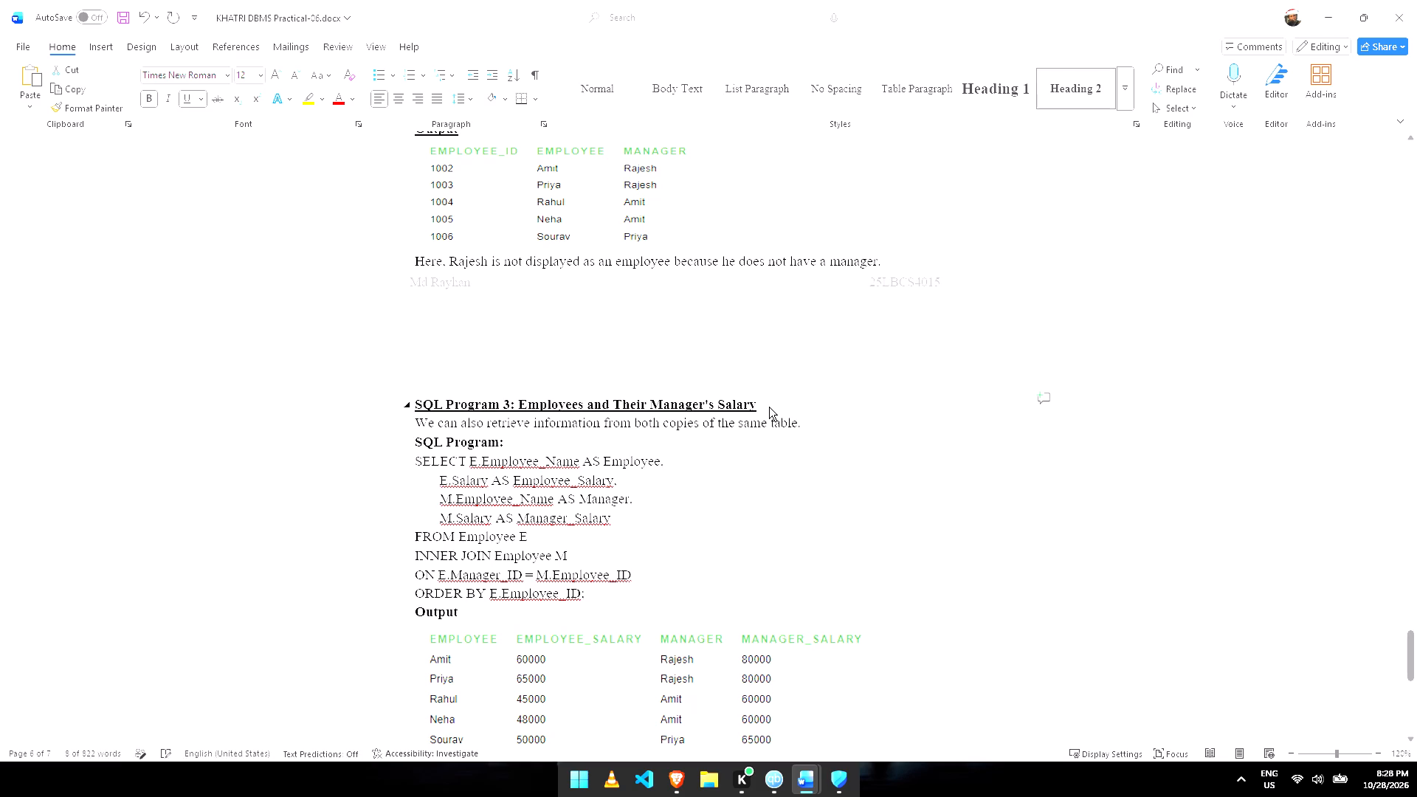
# Underline the SQL Program: heading under SQL Program 3: Employees and Their Manager's Salary.
pyautogui.click(763, 449)
pyautogui.click(762, 447)
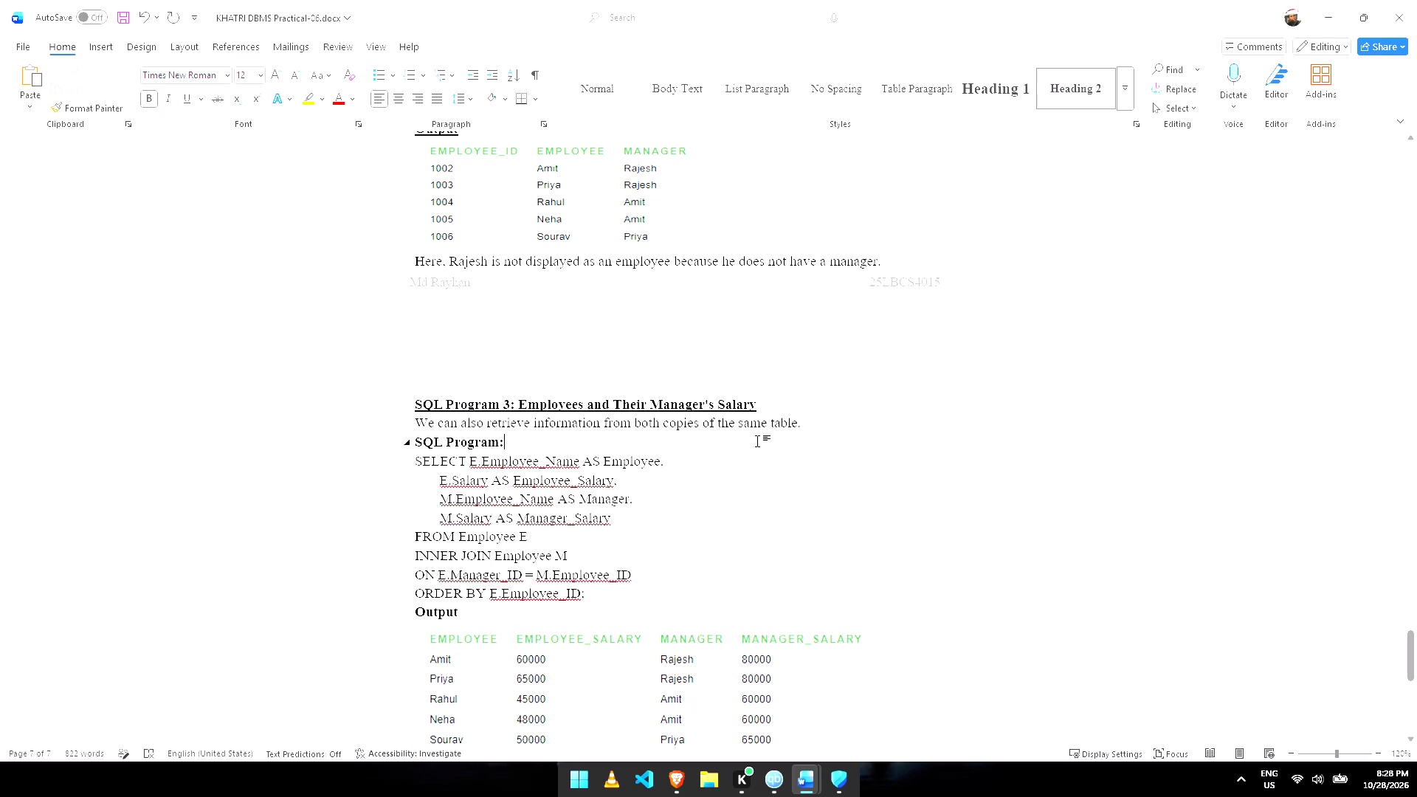
pyautogui.hotkey('ctrl', 'shift', 'Left')
pyautogui.hotkey('ctrl', 'shift', 'Left')
pyautogui.hotkey('ctrl', 'shift', 'Left')
pyautogui.hotkey('ctrl', 'u')
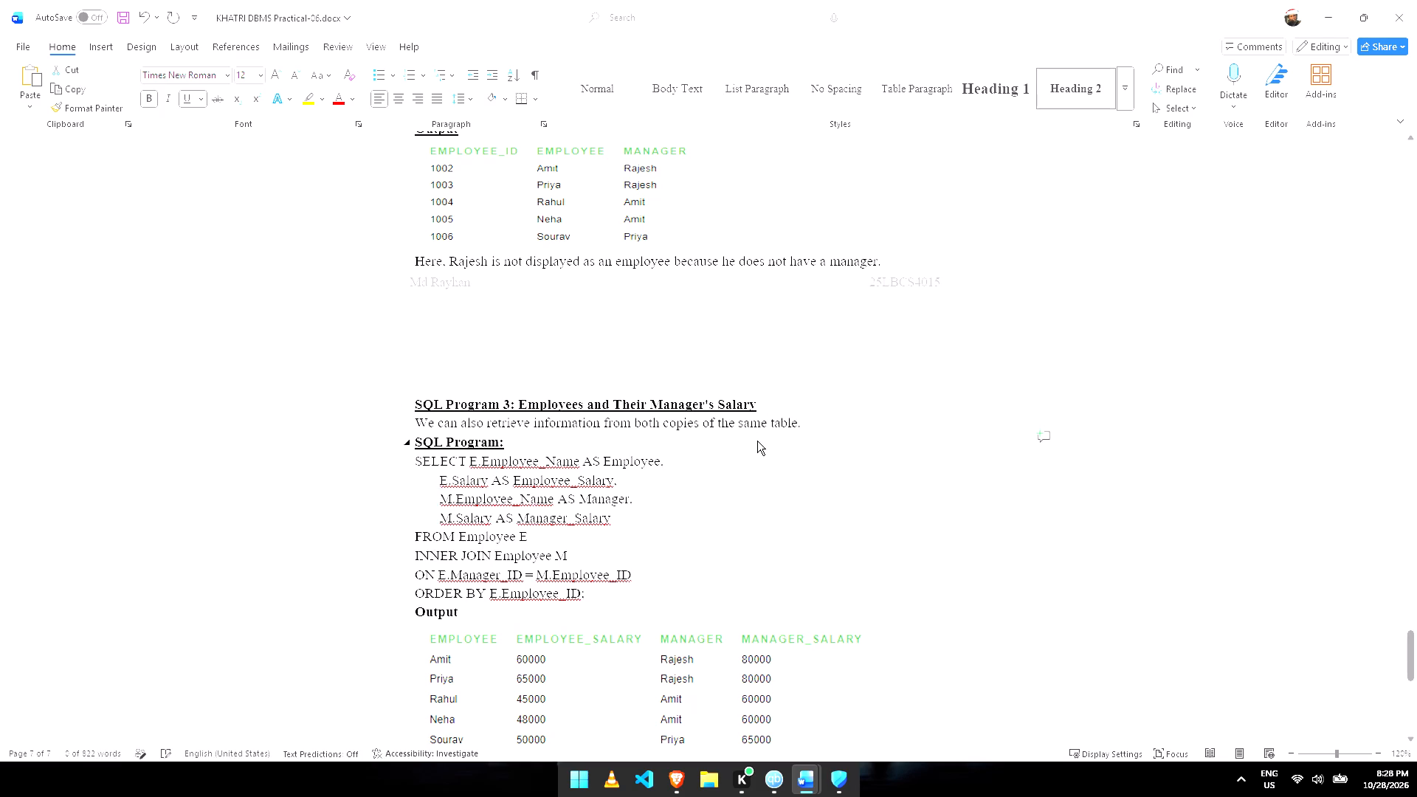
# Underline the Output heading above the result table of SQL Program 3: Employees and Their Manager's Salary.
pyautogui.scroll(-5, 685, 419)
pyautogui.click(678, 404)
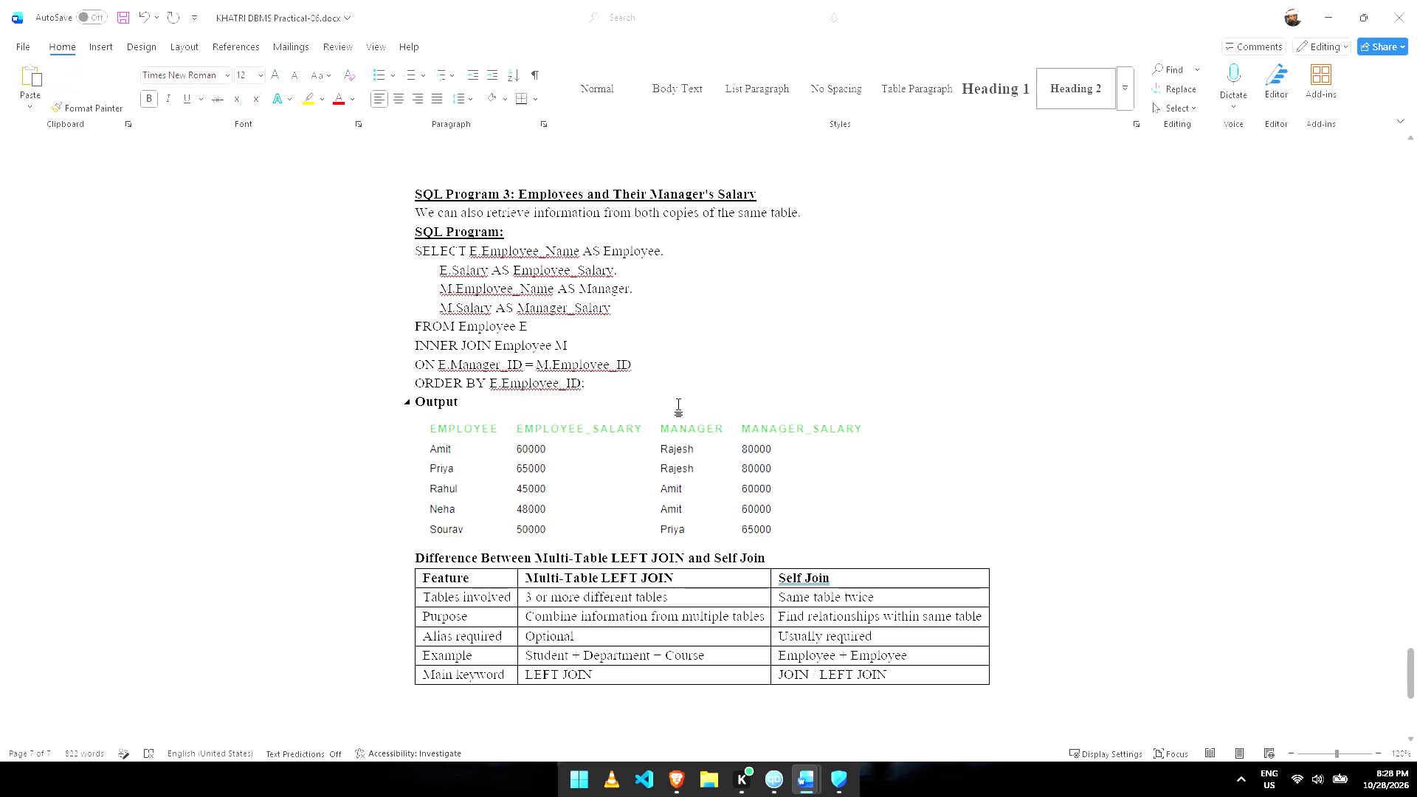
pyautogui.hotkey('ctrl', 'shift', 'Left')
pyautogui.hotkey('ctrl', 'u')
# Underline the Difference Between Multi-Table LEFT JOIN and Self Join heading above the comparison table.
pyautogui.scroll(-4, 695, 401)
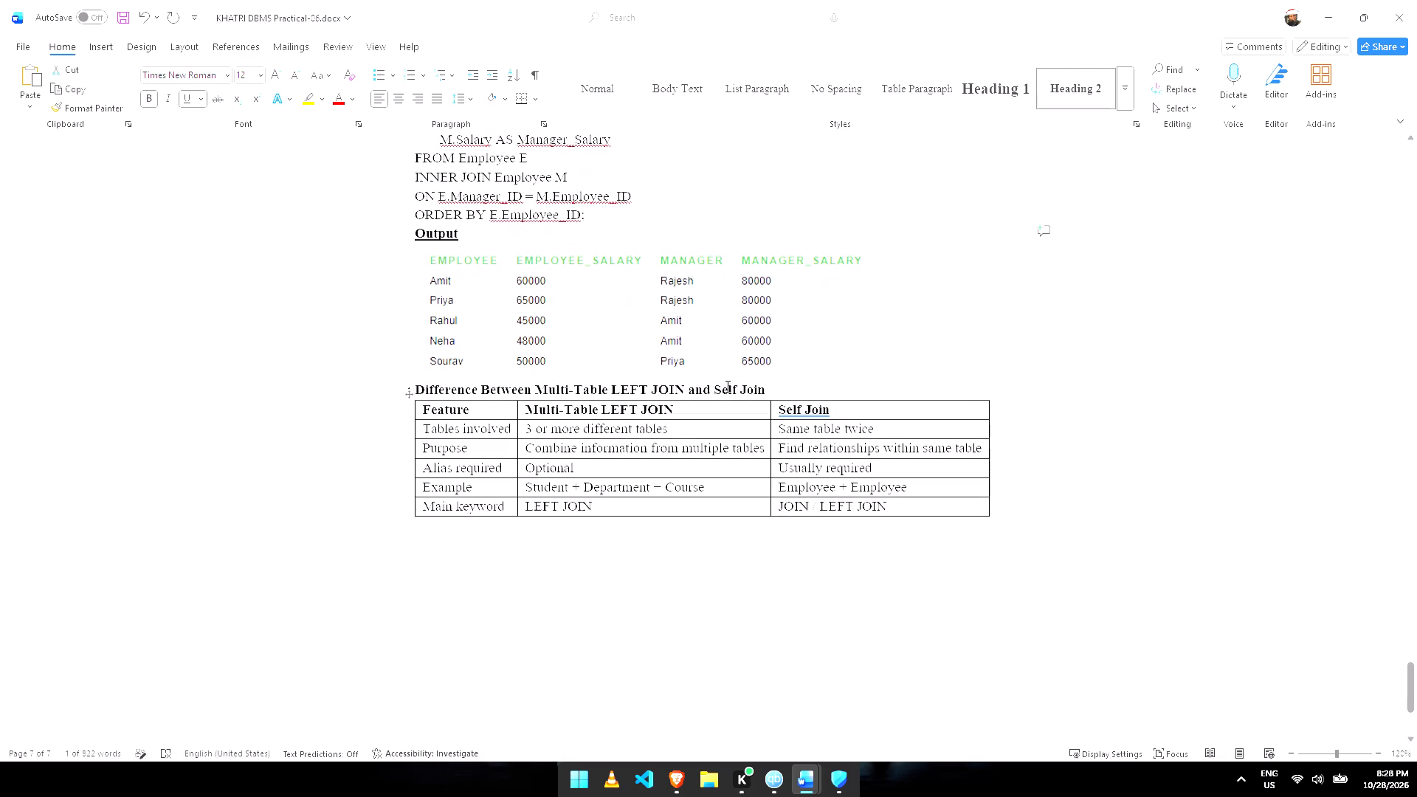
pyautogui.scroll(-19, 793, 384)
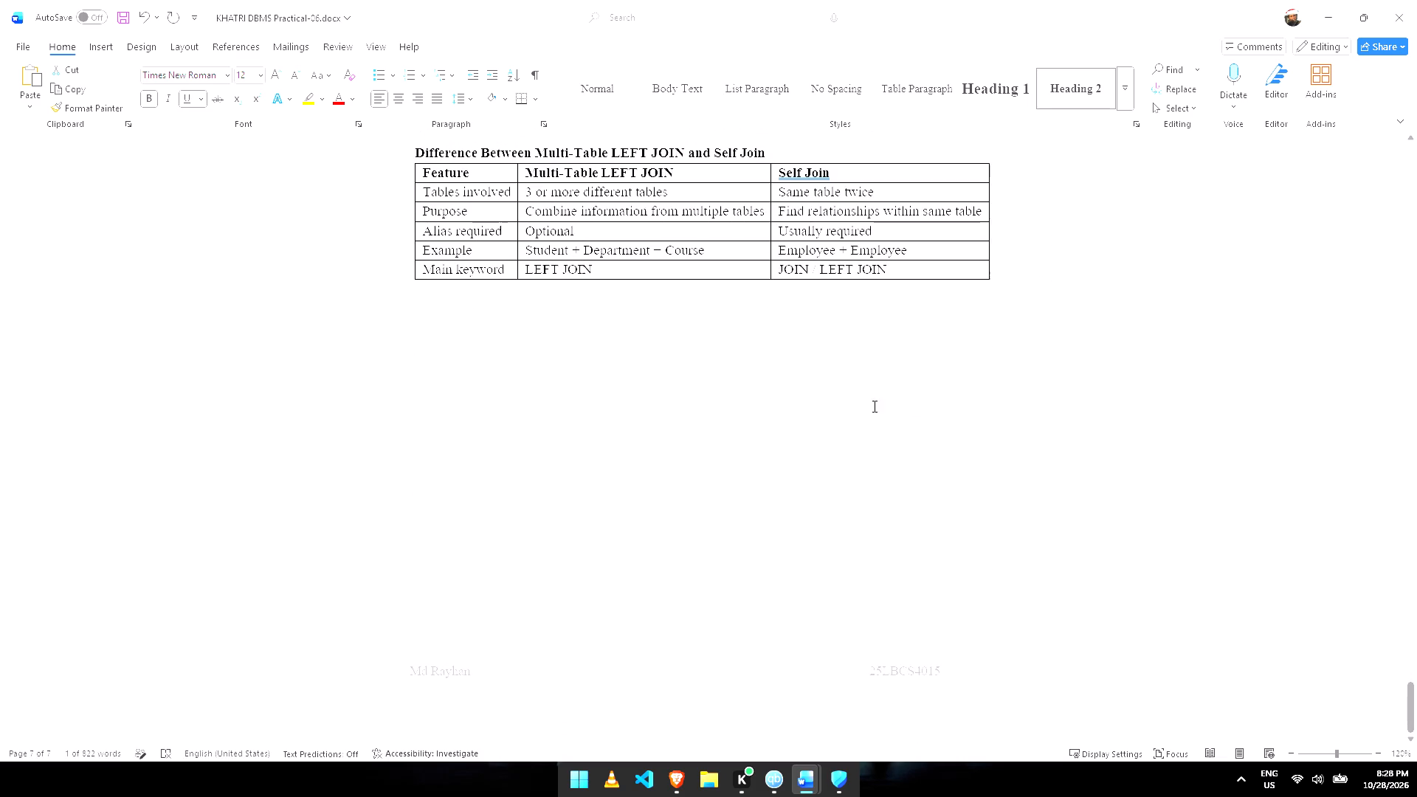
pyautogui.scroll(4, 1087, 427)
pyautogui.click(852, 320)
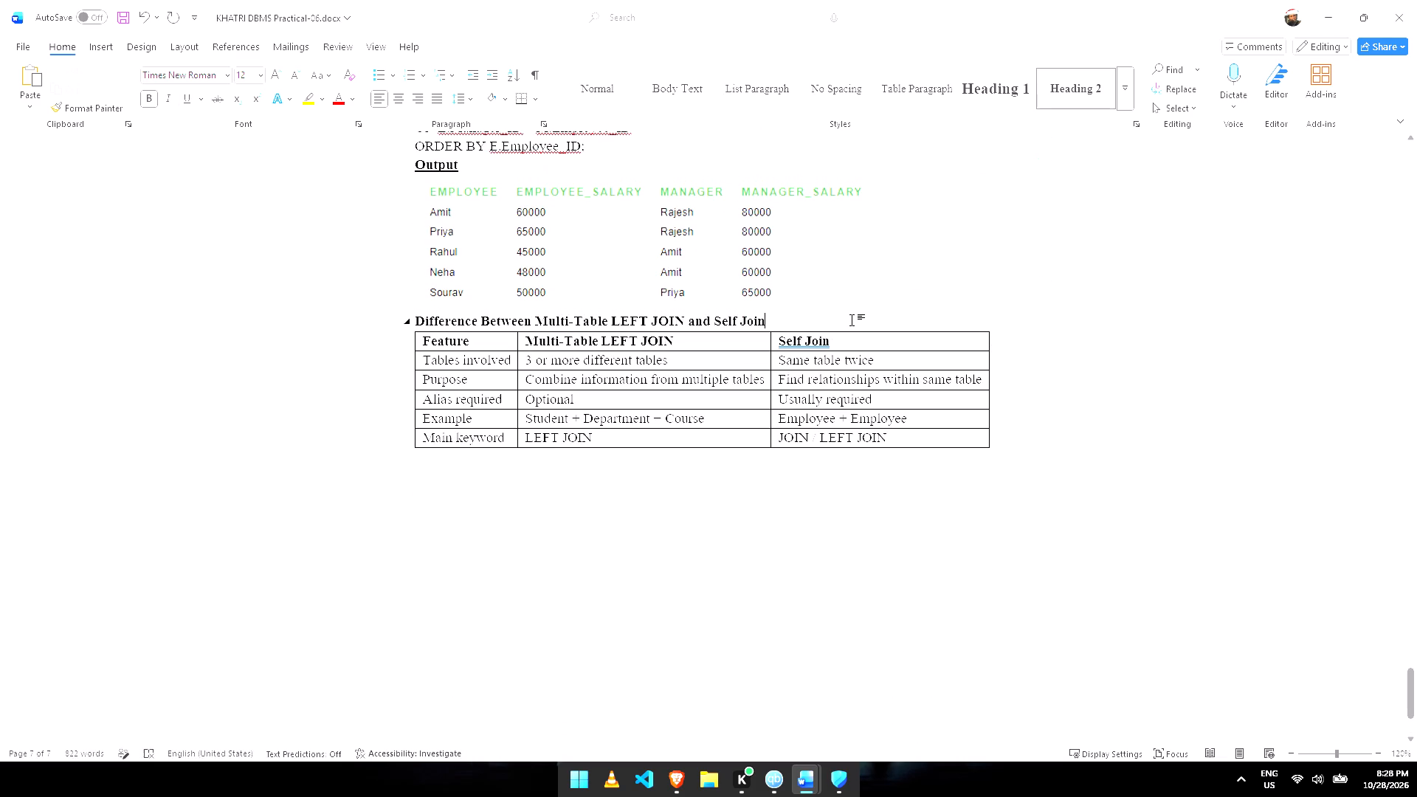
pyautogui.hotkey('ctrl', 'shift', 'Left')
pyautogui.hotkey('ctrl', 'shift', 'Left')
pyautogui.hotkey('ctrl', 'shift', 'Left')
pyautogui.hotkey('ctrl', 'shift', 'Left')
pyautogui.hotkey('ctrl', 'shift', 'Left')
pyautogui.hotkey('ctrl', 'shift', 'Left')
pyautogui.hotkey('ctrl', 'shift', 'Left')
pyautogui.hotkey('ctrl', 'shift', 'Left')
pyautogui.hotkey('ctrl', 'shift', 'Left')
pyautogui.hotkey('ctrl', 'shift', 'Left')
pyautogui.hotkey('ctrl', 'u')
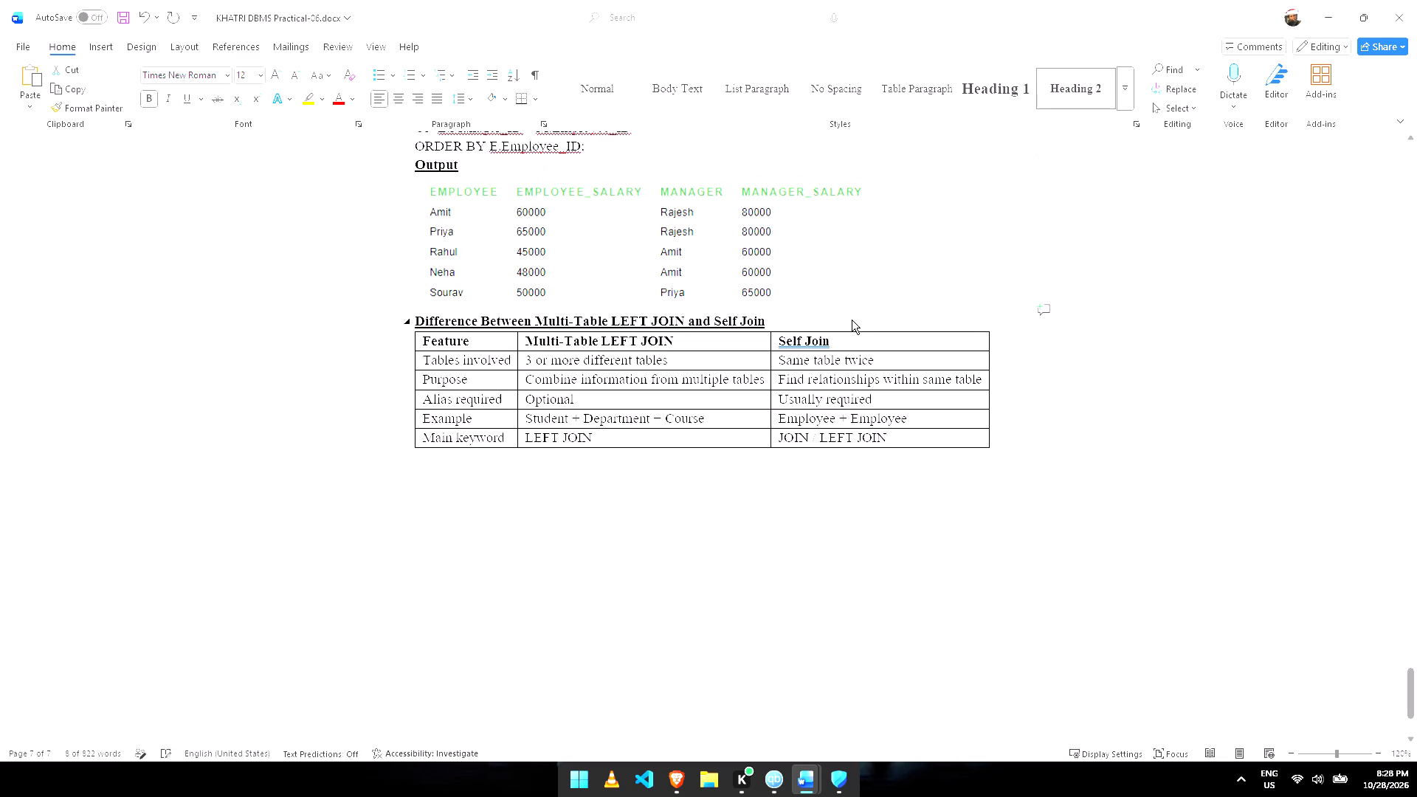
pyautogui.click(1007, 351)
pyautogui.click(1135, 373)
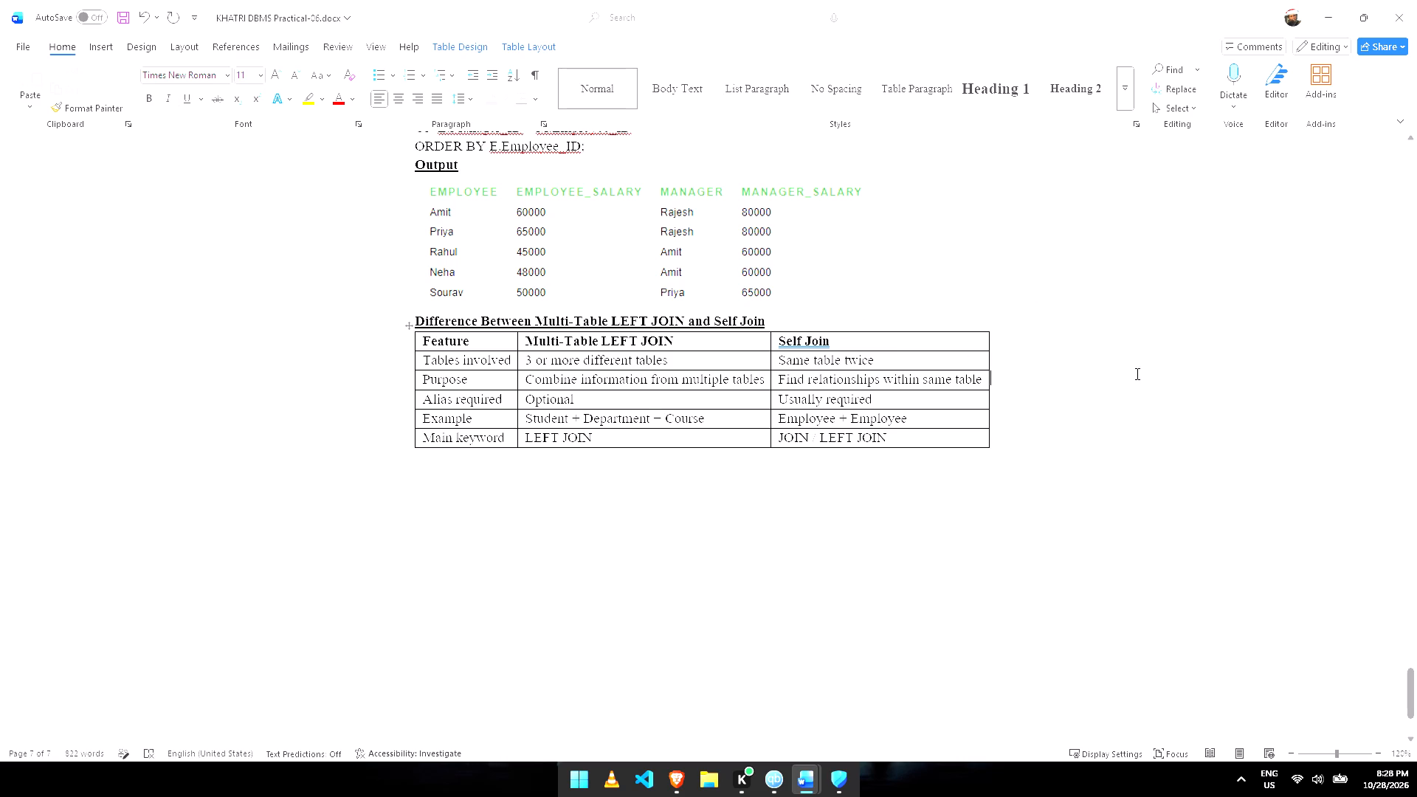
# Print the whole document to PDF in the Downloads folder, naming the file exp6dbms followed by the current student's first name.
pyautogui.moveTo(1410, 673); pyautogui.dragTo(1416, 212)
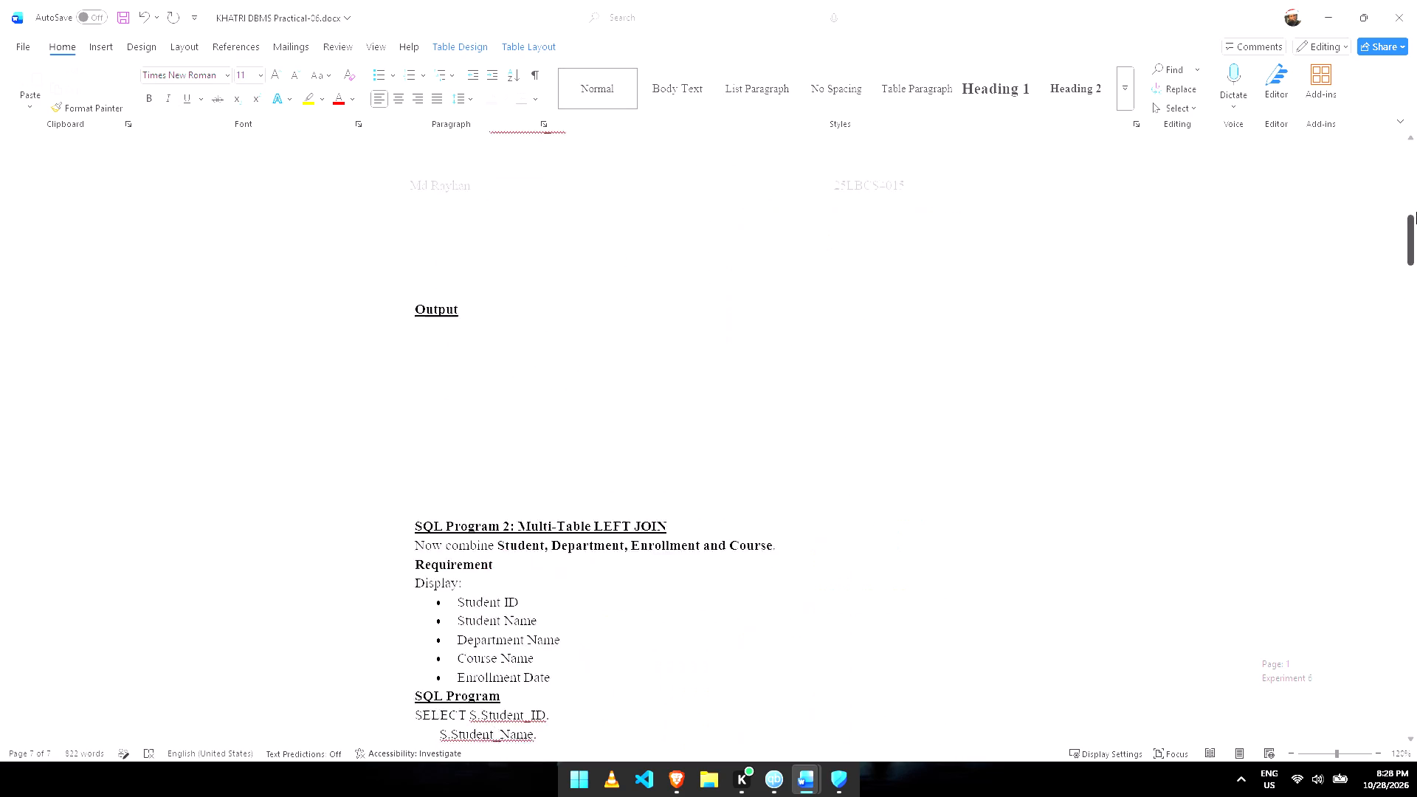
pyautogui.moveTo(1416, 212); pyautogui.dragTo(1416, 123)
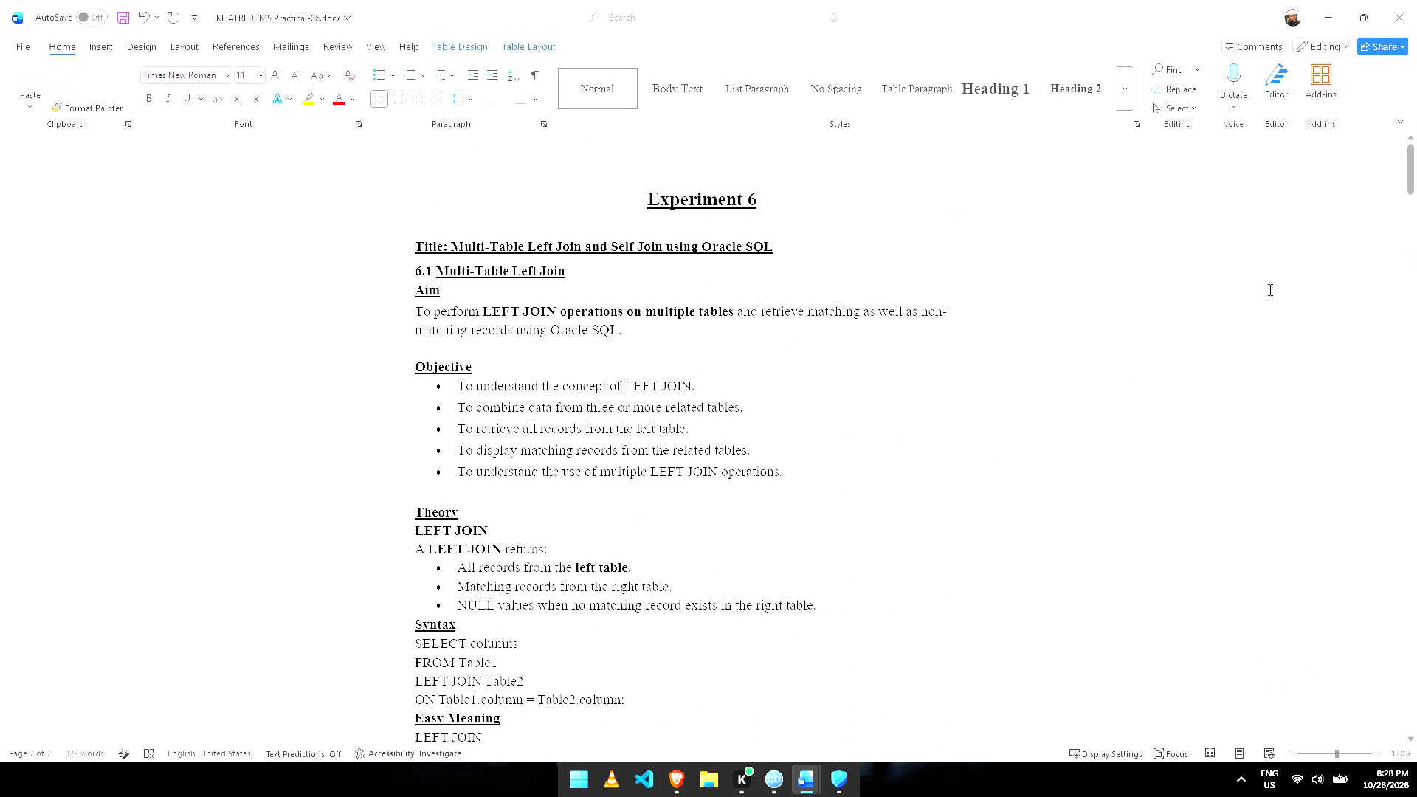
pyautogui.hotkey('ctrl', 'p')
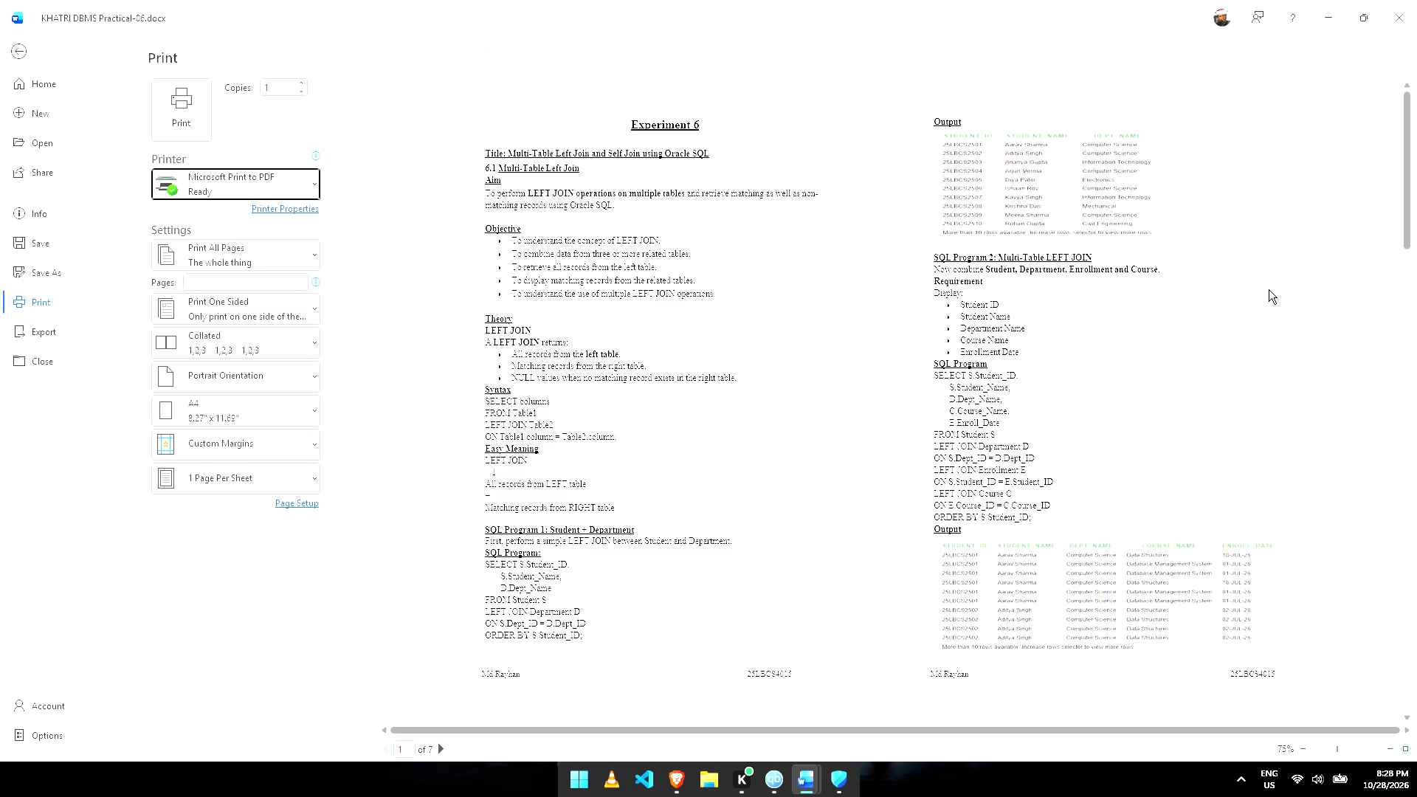
pyautogui.press('Return')
pyautogui.press('Return')
pyautogui.click(196, 644)
pyautogui.press('Return')
pyautogui.press('Return')
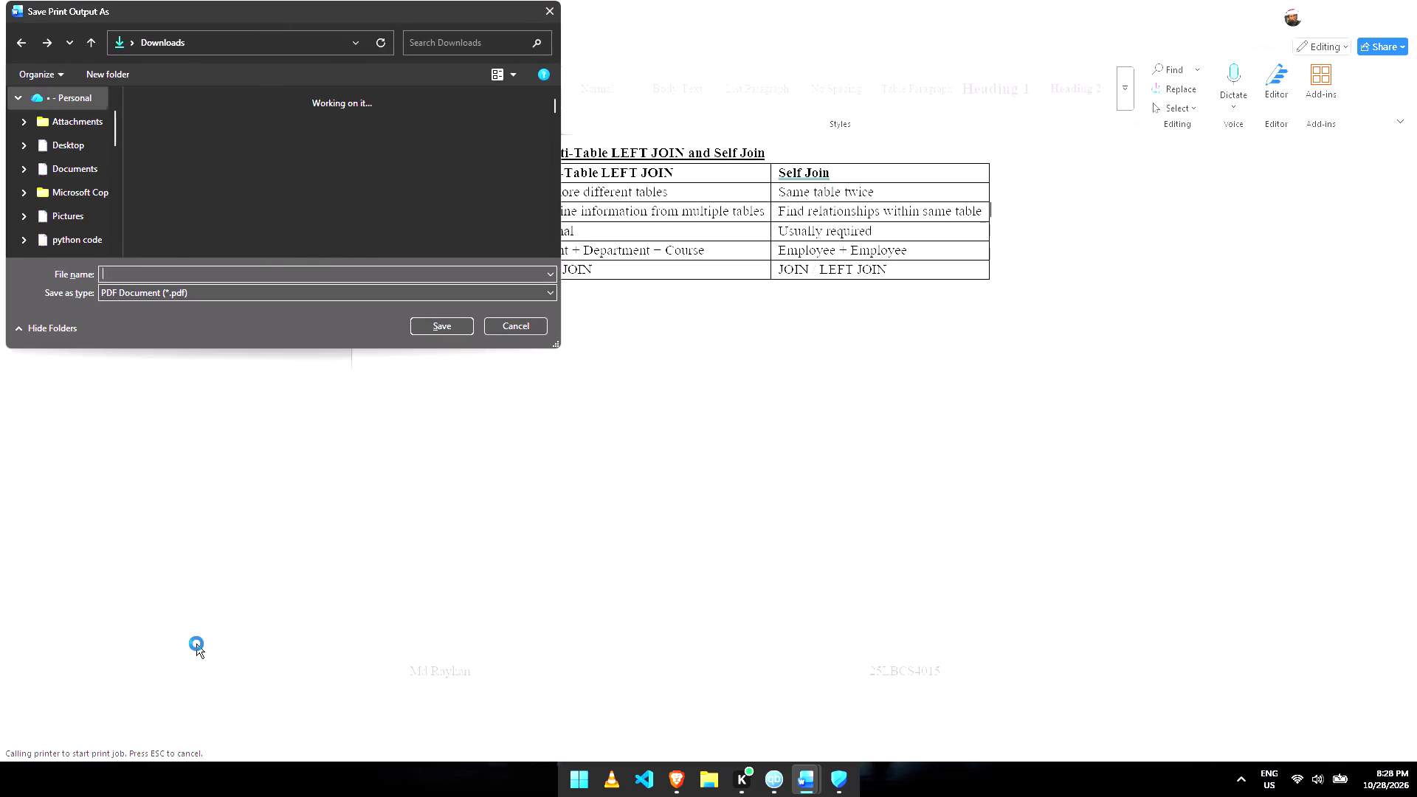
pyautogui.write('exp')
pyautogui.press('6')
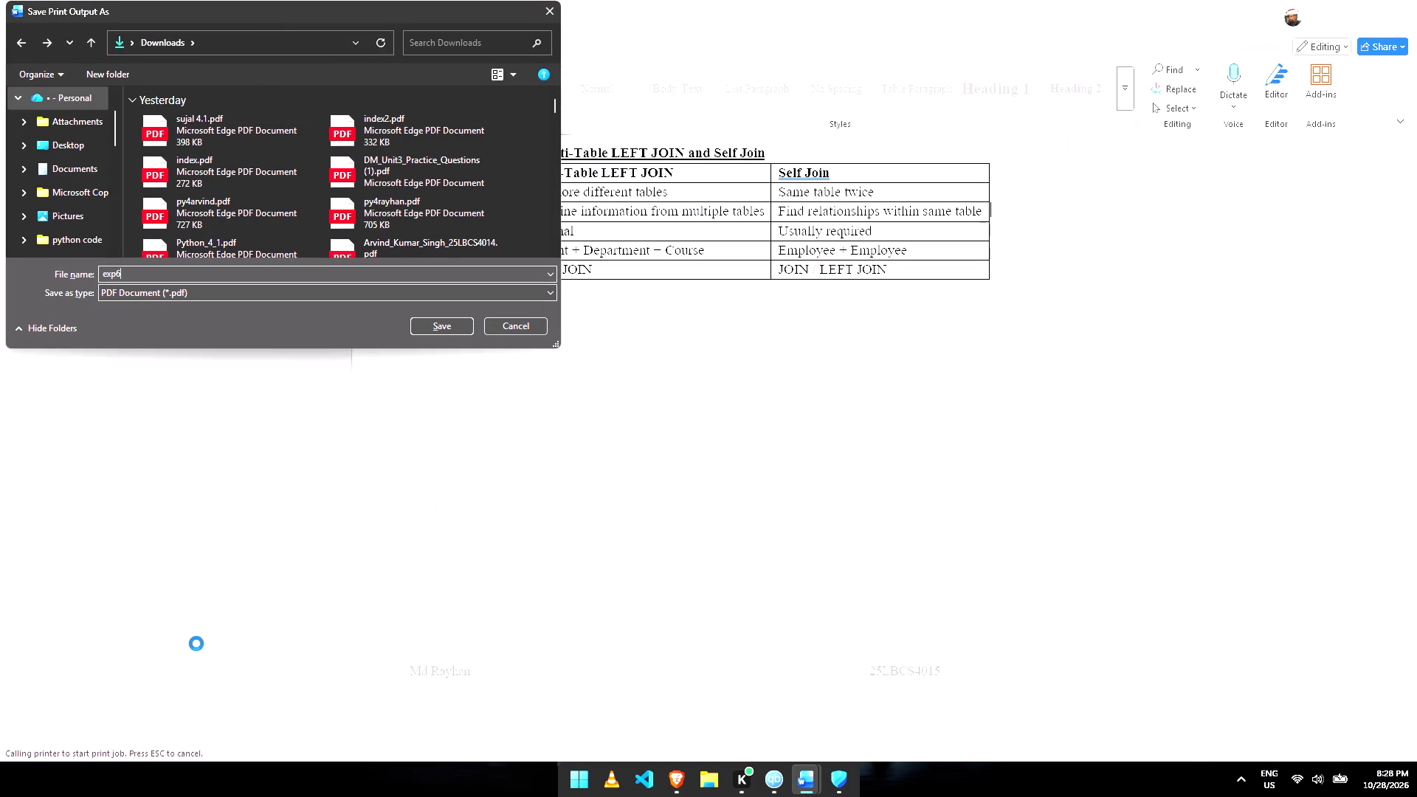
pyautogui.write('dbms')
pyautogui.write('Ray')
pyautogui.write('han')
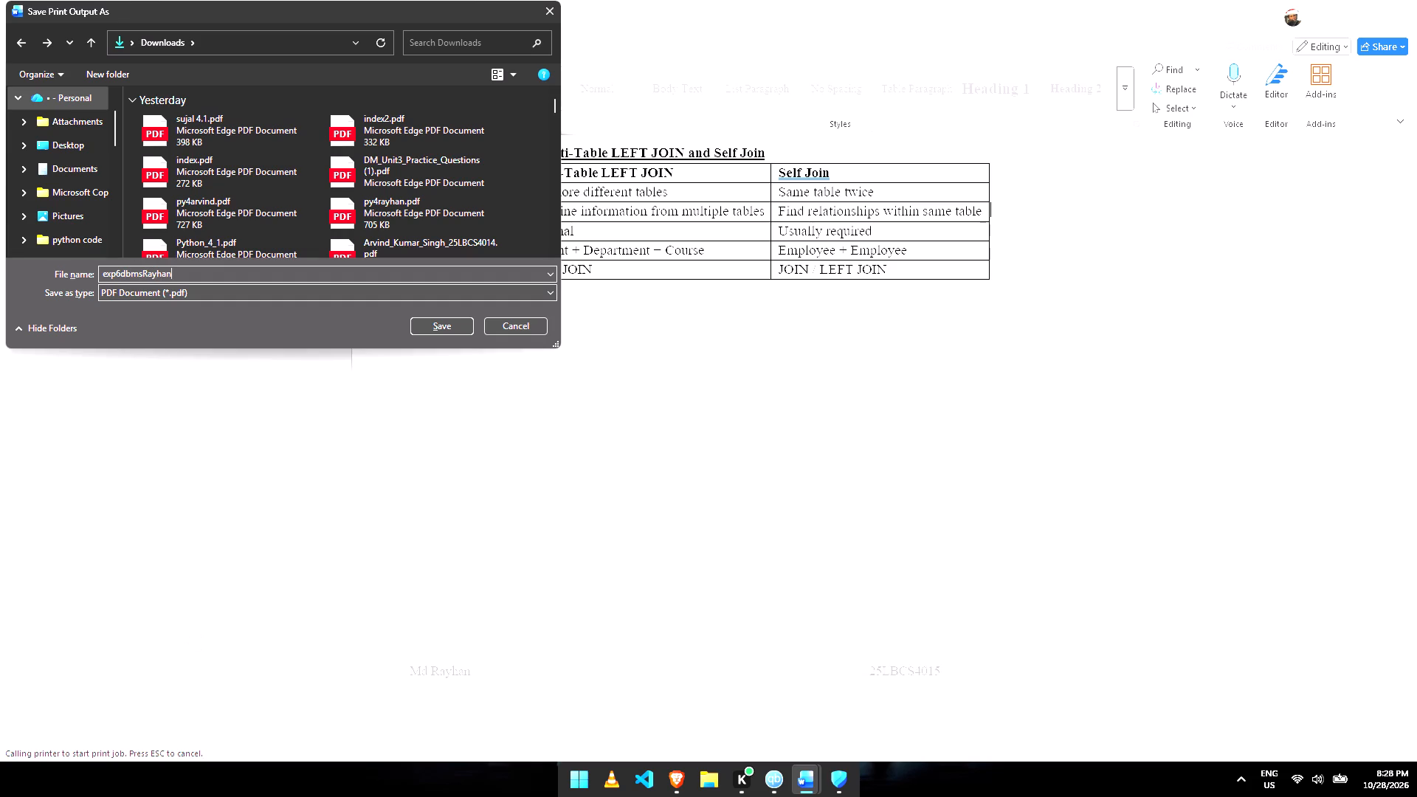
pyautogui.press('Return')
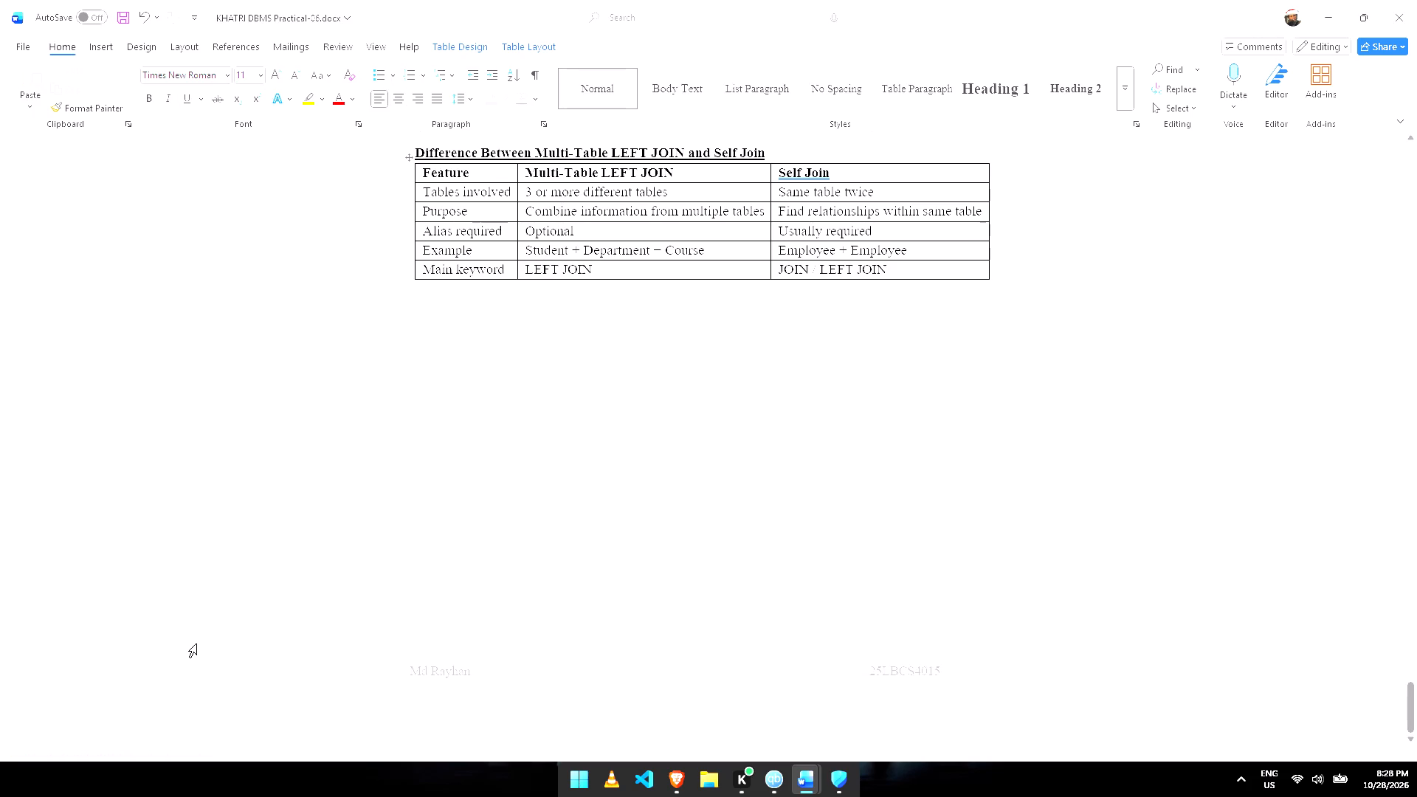
# Replace the student name in the Section 7 footer with the second student's full name.
pyautogui.rightClick(486, 681)
pyautogui.rightClick(442, 672)
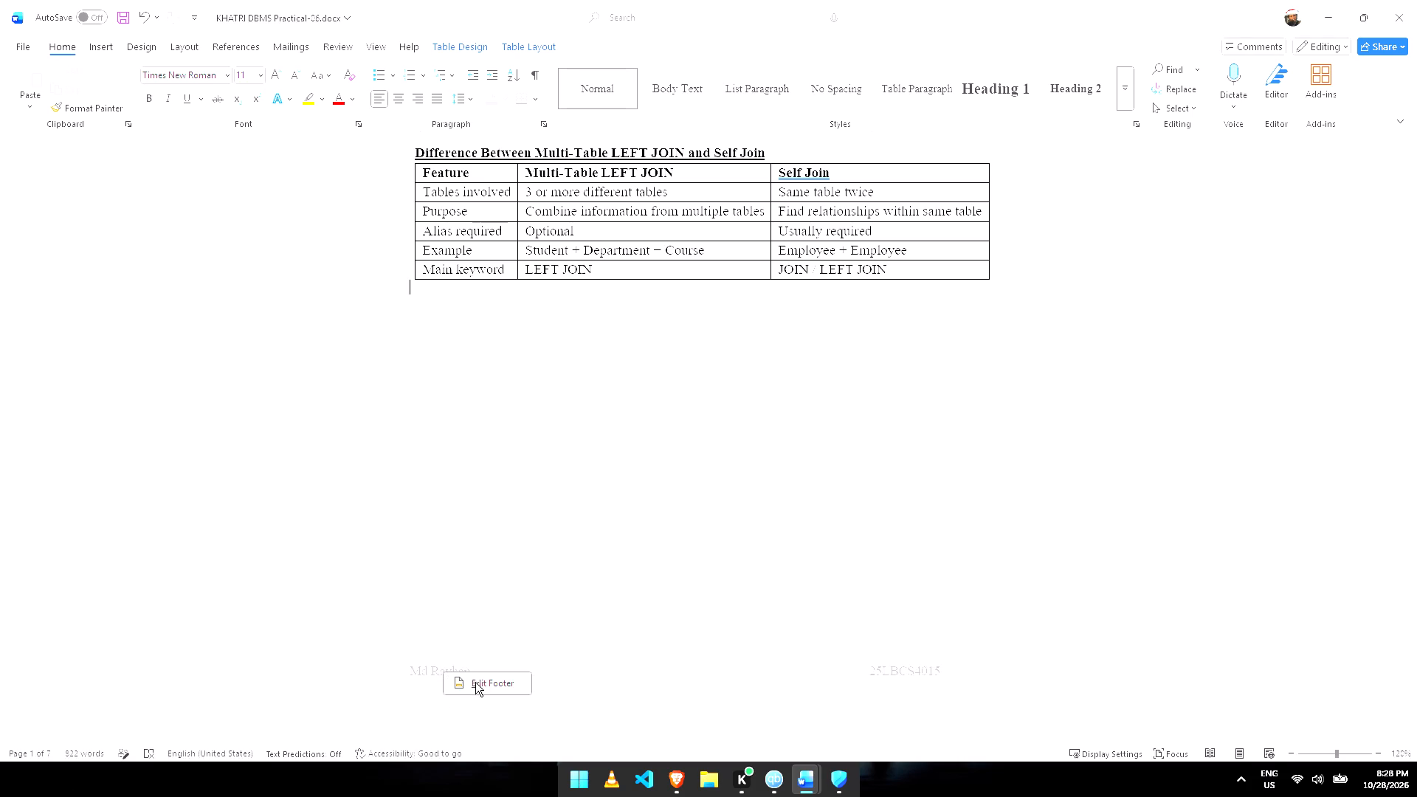
pyautogui.click(475, 682)
pyautogui.click(474, 682)
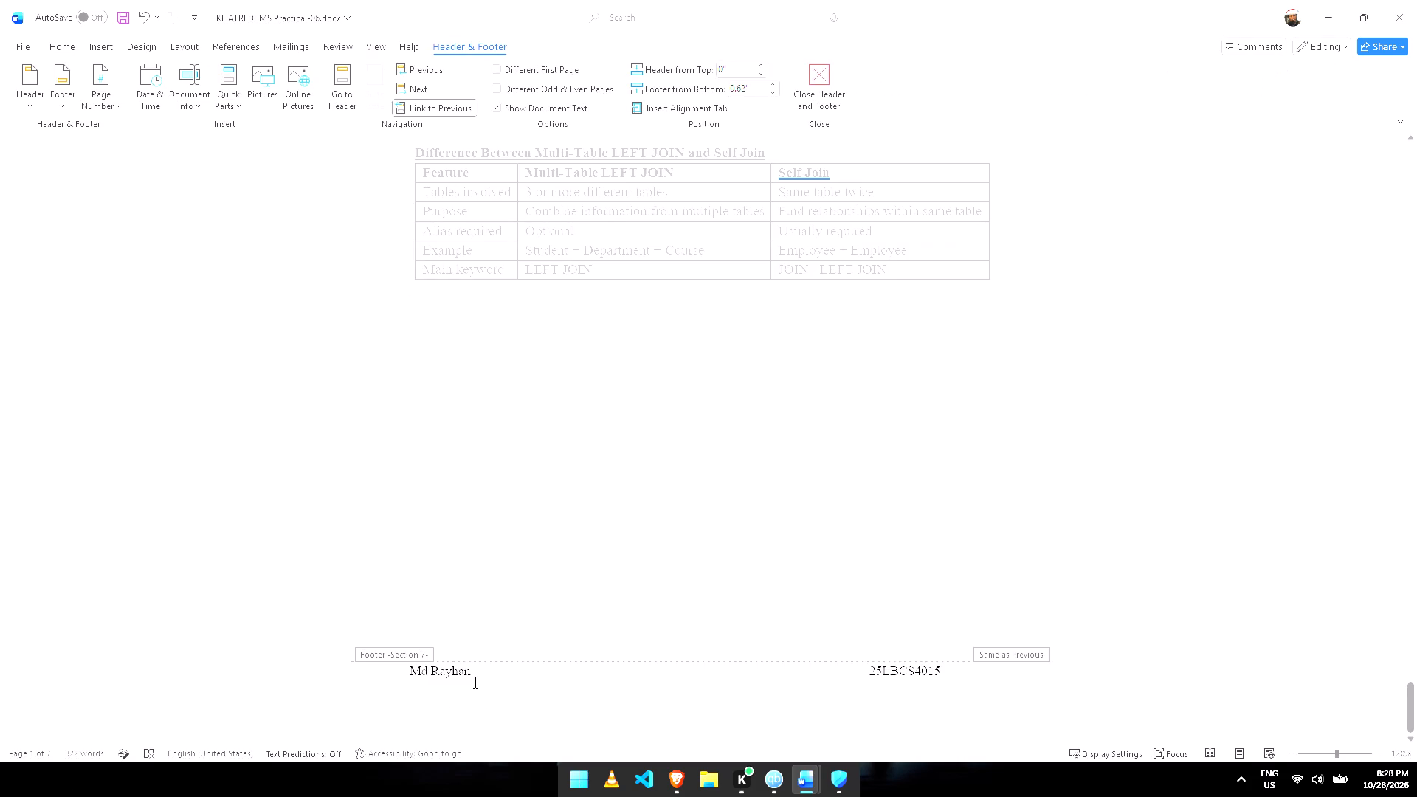
pyautogui.press('Left')
pyautogui.press('BackSpace')
pyautogui.press('BackSpace')
pyautogui.hotkey('ctrl', 'BackSpace')
pyautogui.hotkey('ctrl', 'BackSpace')
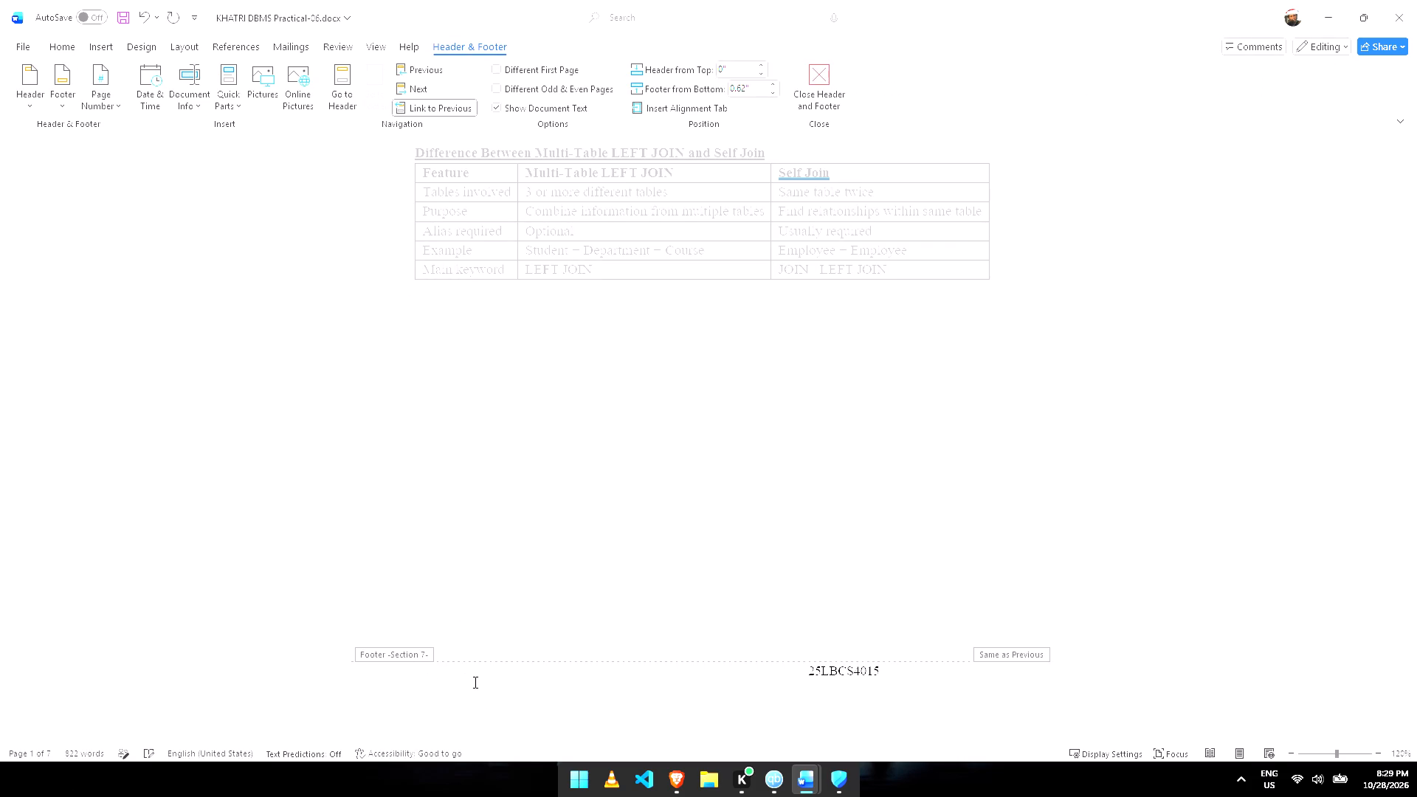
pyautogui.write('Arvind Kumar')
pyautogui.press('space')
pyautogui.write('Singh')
# Change the last digit of the student ID in the Section 7 footer to 4 and close the footer.
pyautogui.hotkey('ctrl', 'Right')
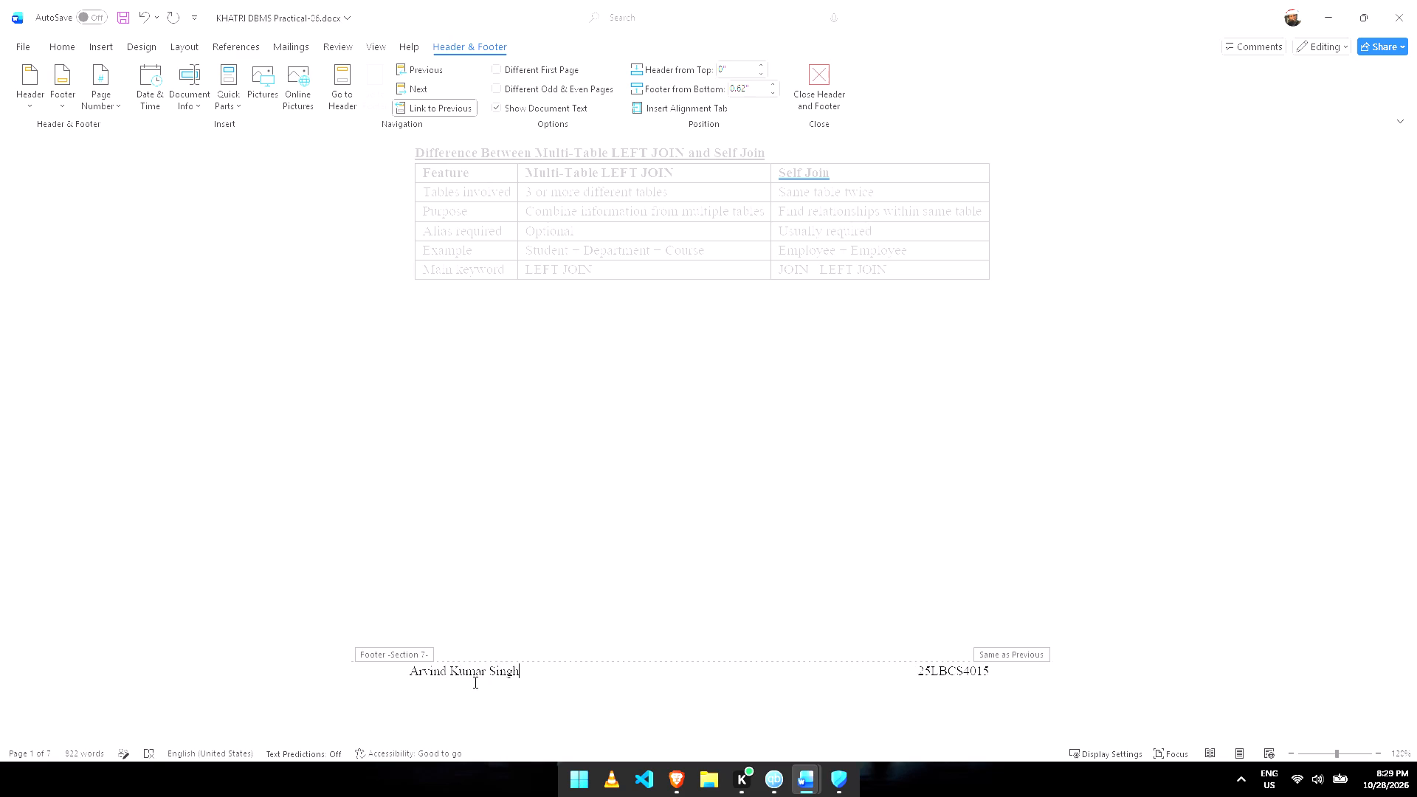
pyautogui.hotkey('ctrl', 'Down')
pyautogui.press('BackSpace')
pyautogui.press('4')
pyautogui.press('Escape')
# Replace the student name in the Section 2 footer with the second student's full name.
pyautogui.scroll(13, 537, 629)
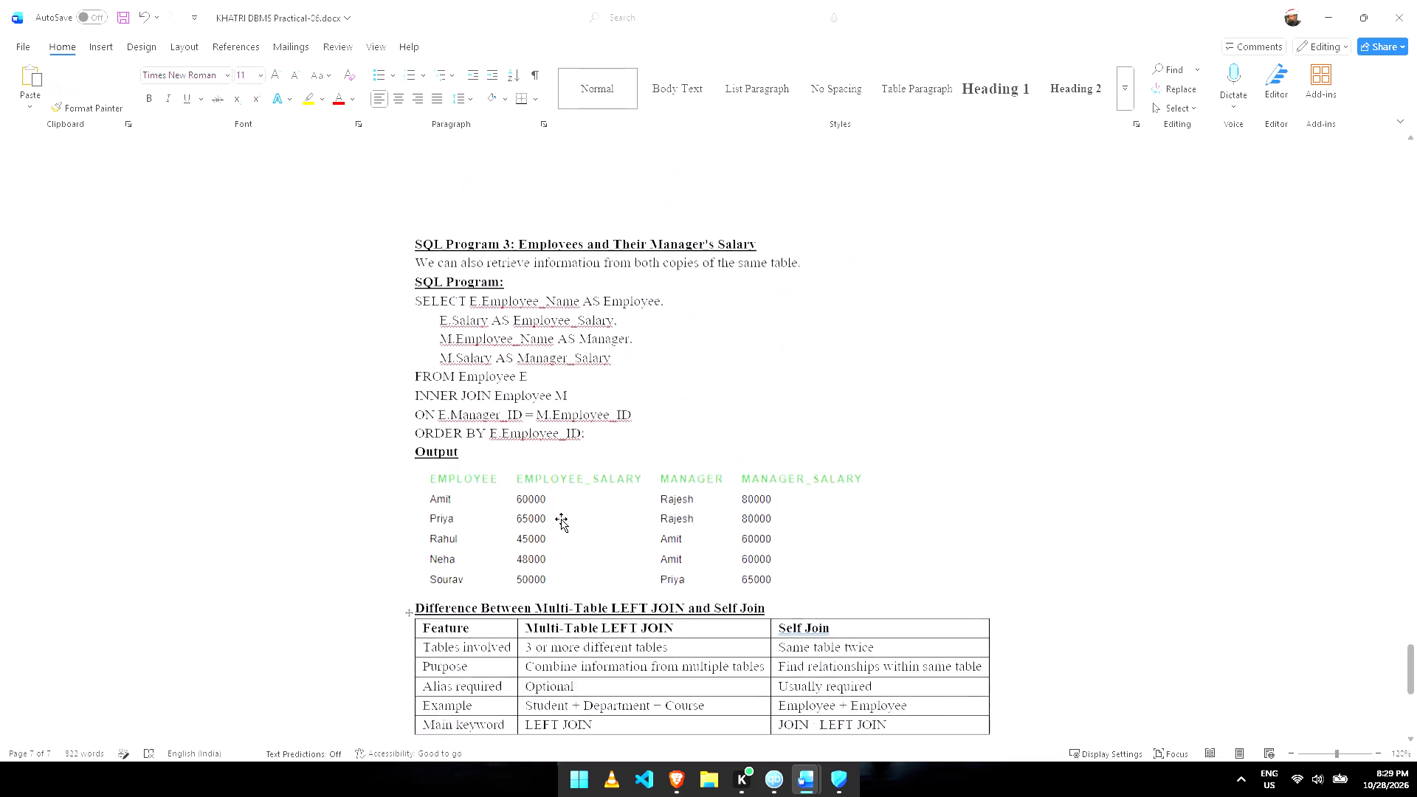
pyautogui.scroll(3, 561, 519)
pyautogui.moveTo(559, 517); pyautogui.dragTo(579, 329, button='middle')
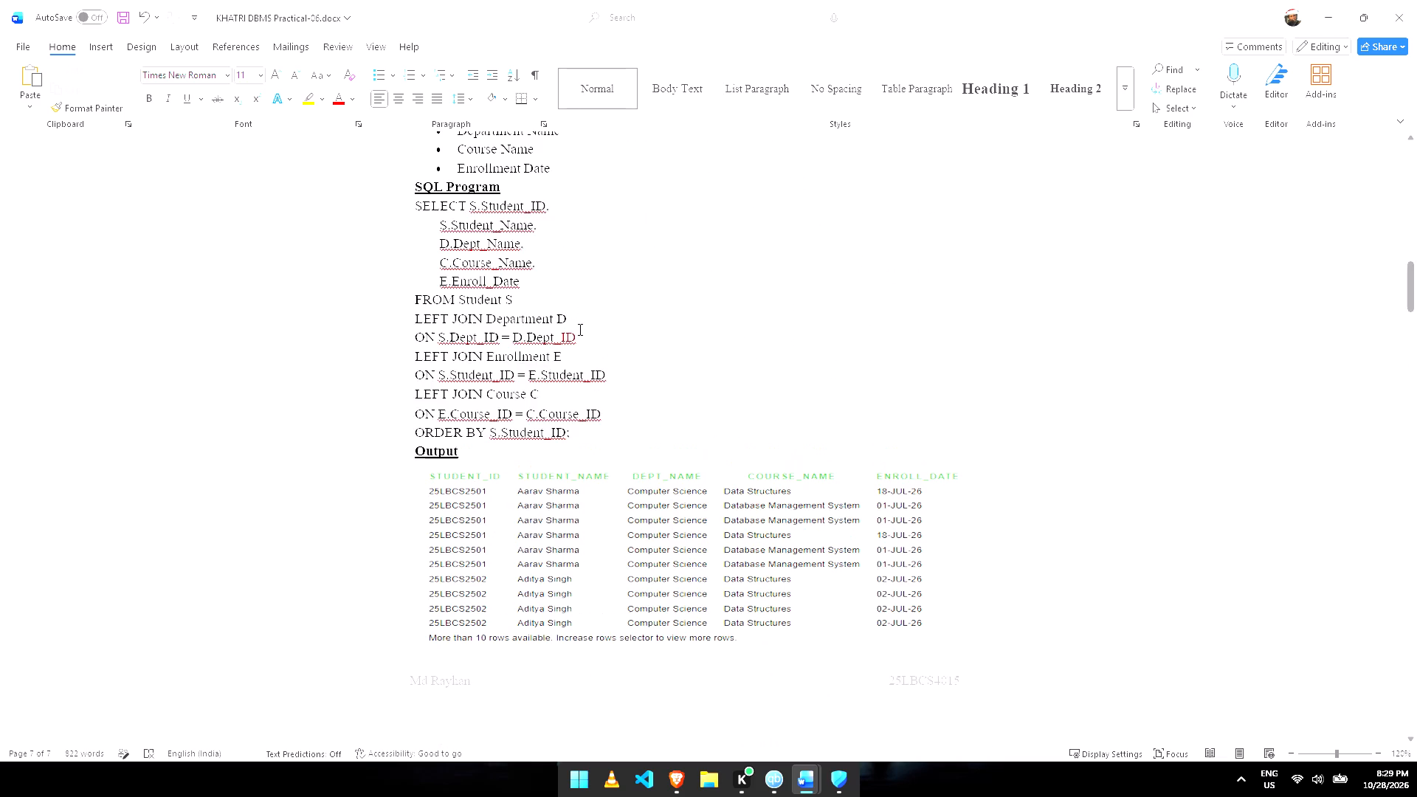
pyautogui.scroll(-10, 579, 329)
pyautogui.moveTo(579, 343); pyautogui.dragTo(596, 475, button='middle')
pyautogui.scroll(-5, 599, 455)
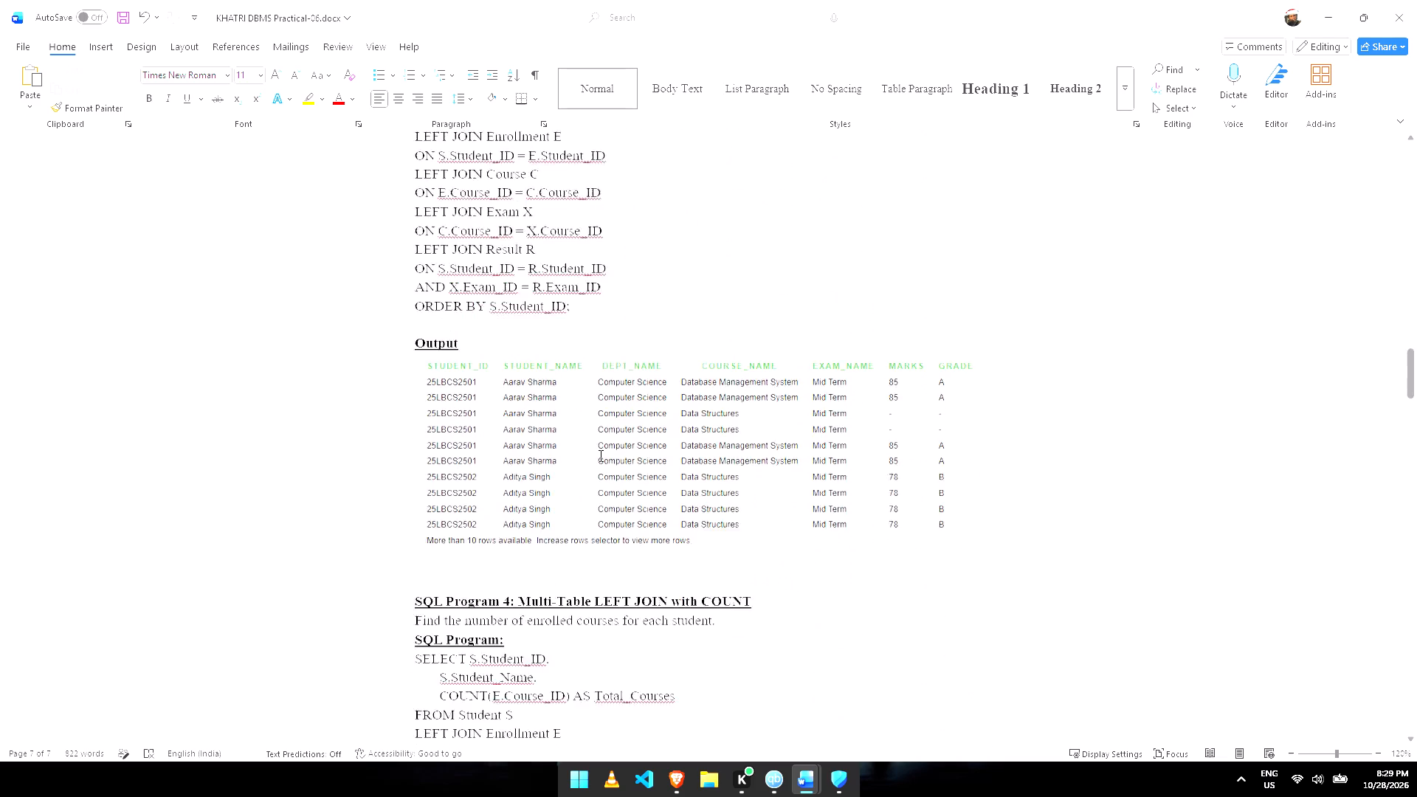
pyautogui.scroll(-4, 597, 446)
pyautogui.scroll(14, 597, 445)
pyautogui.scroll(8, 594, 438)
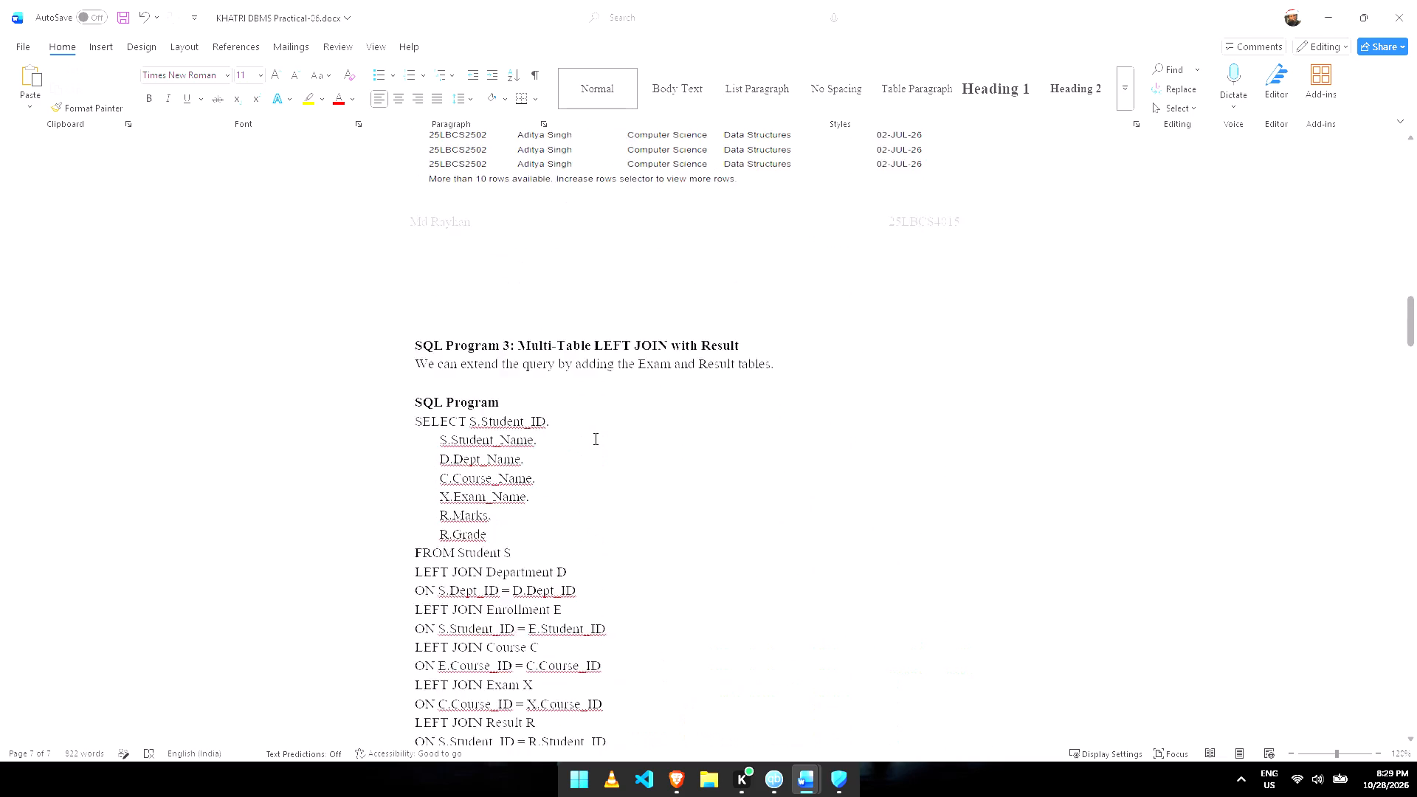
pyautogui.scroll(3, 594, 438)
pyautogui.rightClick(531, 508)
pyautogui.click(548, 514)
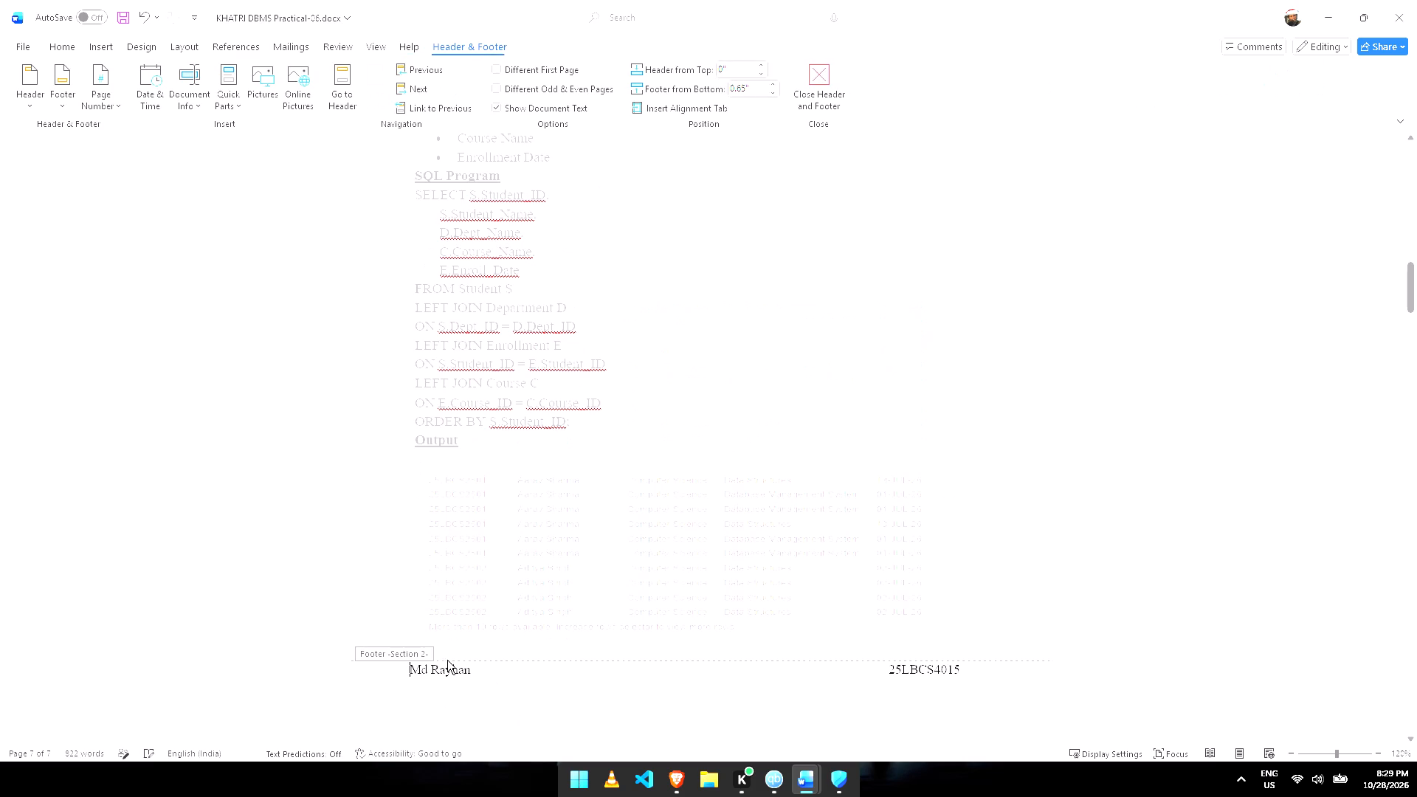
pyautogui.click(481, 669)
pyautogui.hotkey('ctrl', 'Left')
pyautogui.press('Right')
pyautogui.hotkey('ctrl', 'Right')
pyautogui.hotkey('ctrl', 'Left')
pyautogui.press('Right')
pyautogui.press('Right')
pyautogui.press('Right')
pyautogui.press('Right')
pyautogui.press('Right')
pyautogui.press('Right')
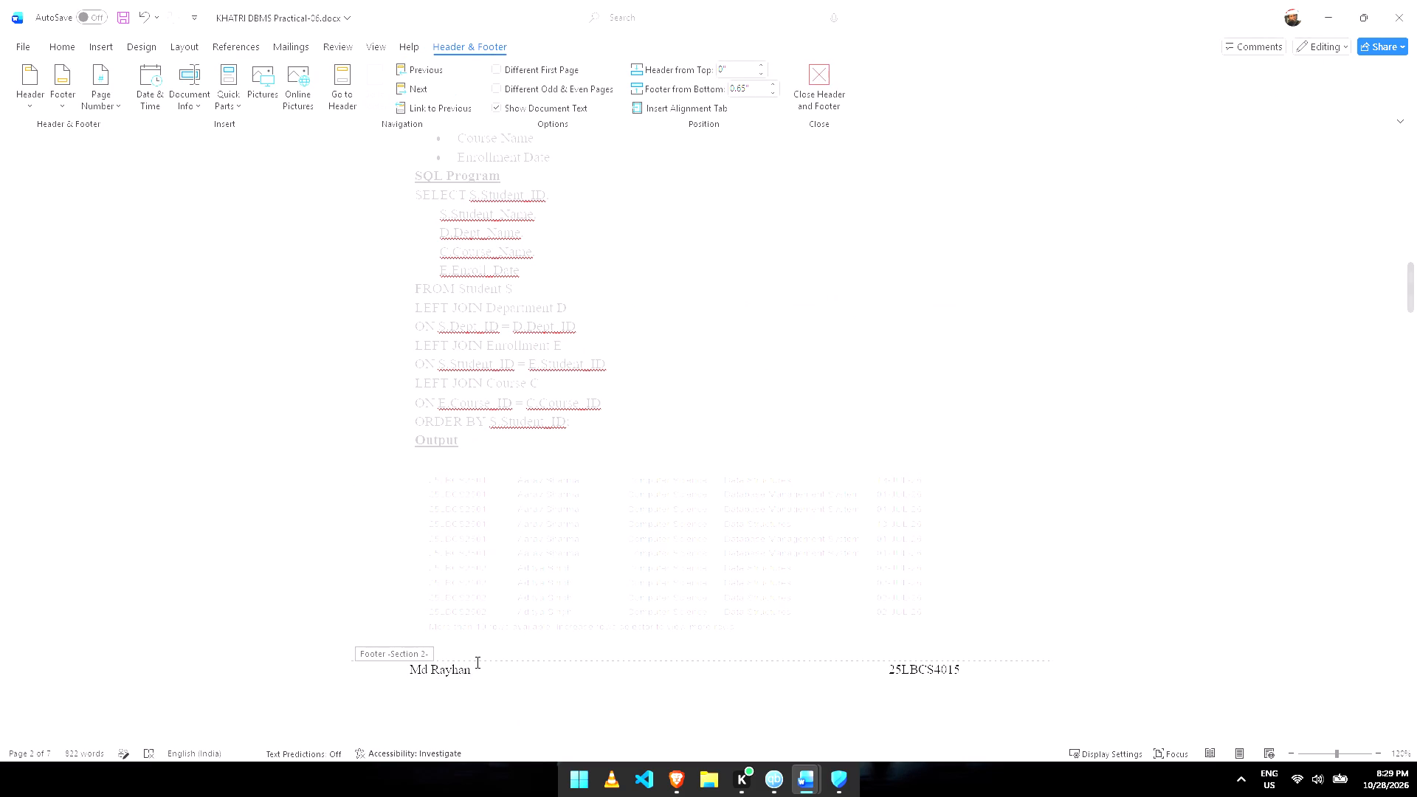
pyautogui.hotkey('ctrl', 'BackSpace')
pyautogui.hotkey('ctrl', 'BackSpace')
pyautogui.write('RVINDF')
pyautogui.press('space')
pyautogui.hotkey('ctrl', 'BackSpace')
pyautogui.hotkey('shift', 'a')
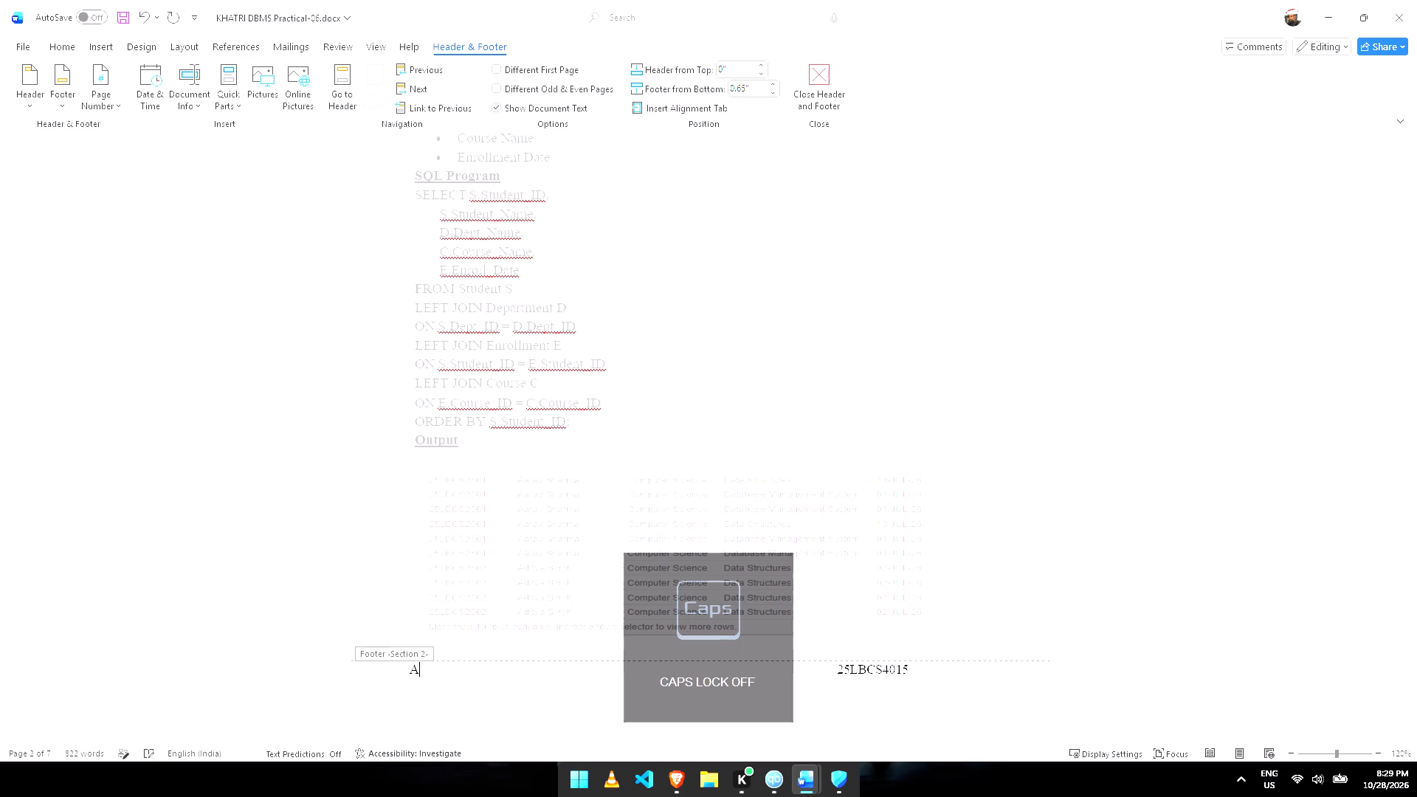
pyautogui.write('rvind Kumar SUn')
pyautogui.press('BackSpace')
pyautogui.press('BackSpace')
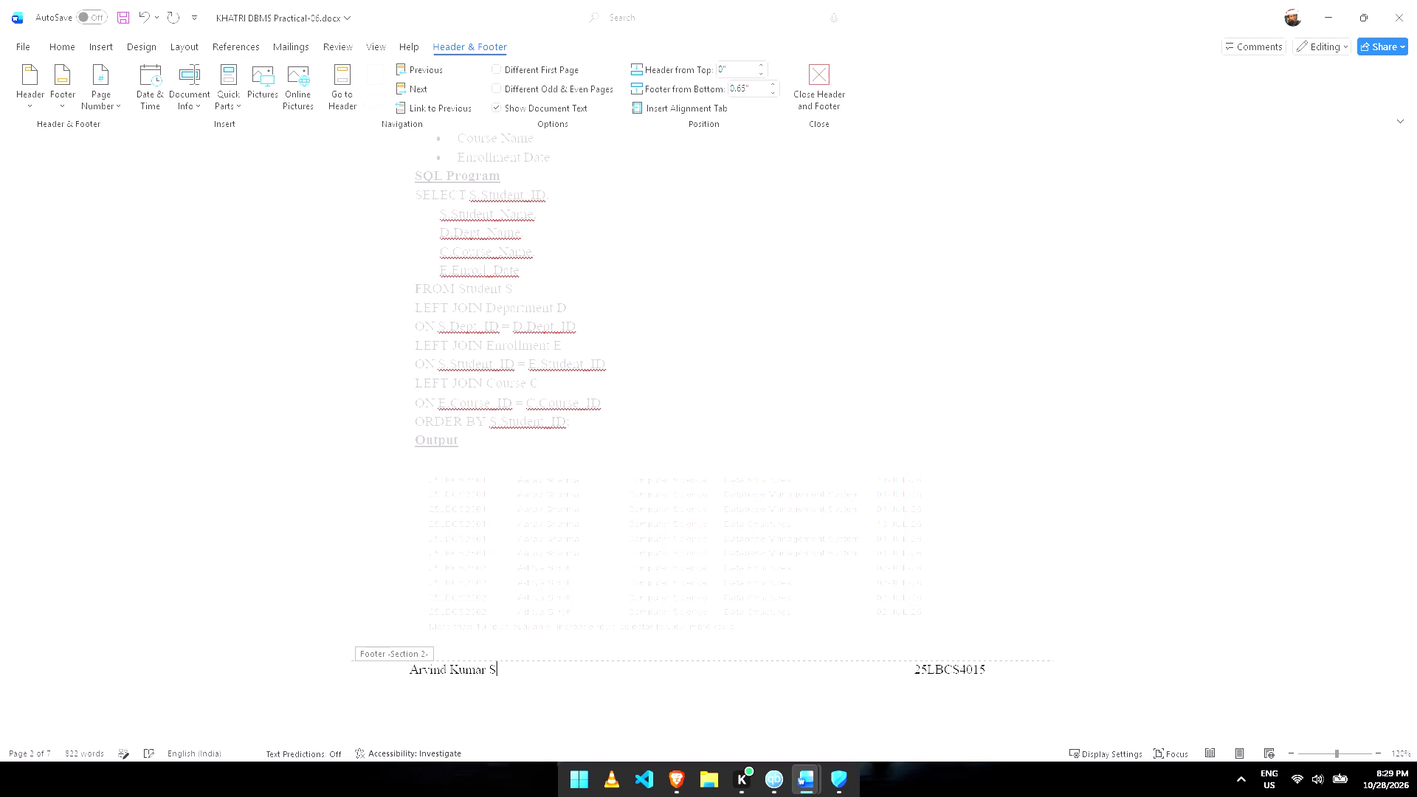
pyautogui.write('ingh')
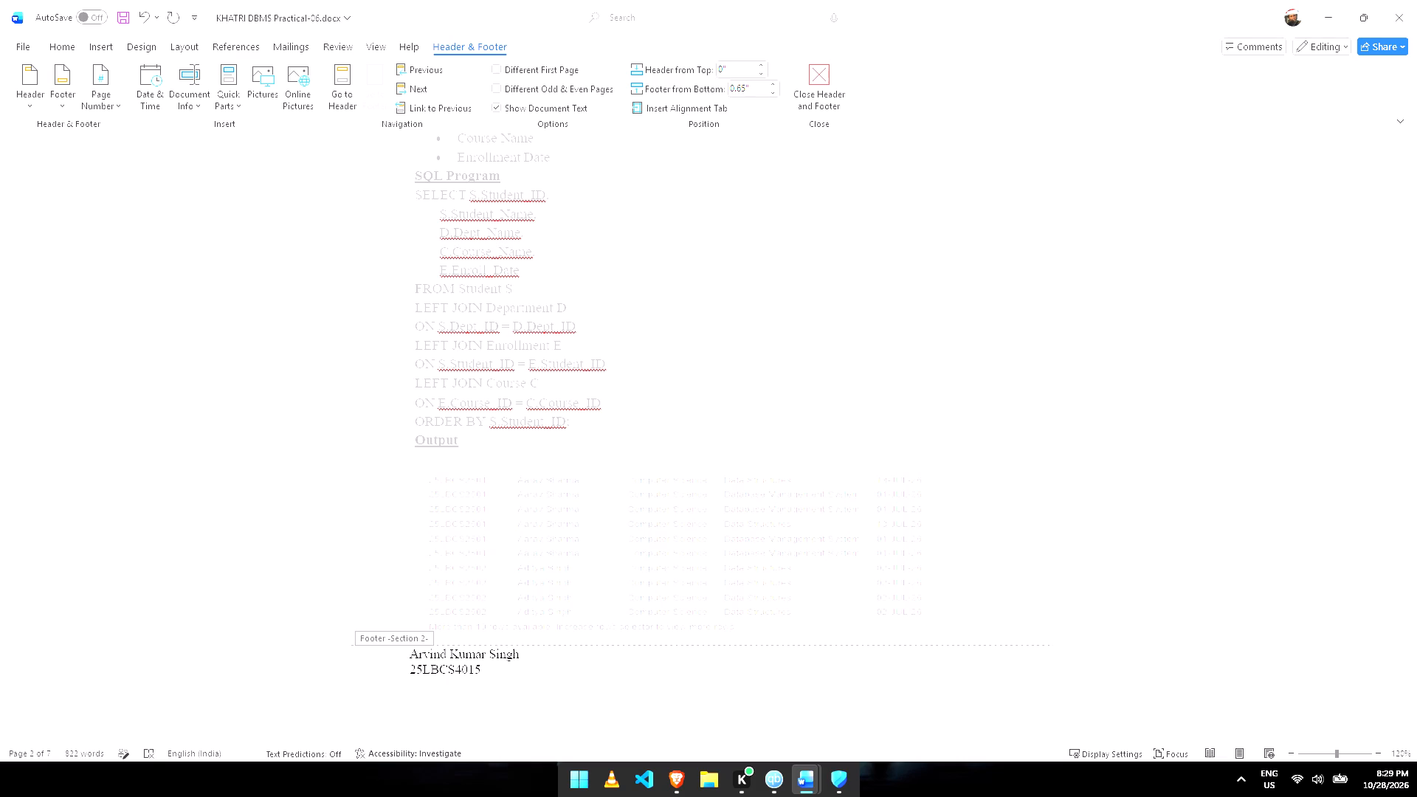
# Remove extra spaces between the name and the student ID in the Section 2 footer so both fit on one line.
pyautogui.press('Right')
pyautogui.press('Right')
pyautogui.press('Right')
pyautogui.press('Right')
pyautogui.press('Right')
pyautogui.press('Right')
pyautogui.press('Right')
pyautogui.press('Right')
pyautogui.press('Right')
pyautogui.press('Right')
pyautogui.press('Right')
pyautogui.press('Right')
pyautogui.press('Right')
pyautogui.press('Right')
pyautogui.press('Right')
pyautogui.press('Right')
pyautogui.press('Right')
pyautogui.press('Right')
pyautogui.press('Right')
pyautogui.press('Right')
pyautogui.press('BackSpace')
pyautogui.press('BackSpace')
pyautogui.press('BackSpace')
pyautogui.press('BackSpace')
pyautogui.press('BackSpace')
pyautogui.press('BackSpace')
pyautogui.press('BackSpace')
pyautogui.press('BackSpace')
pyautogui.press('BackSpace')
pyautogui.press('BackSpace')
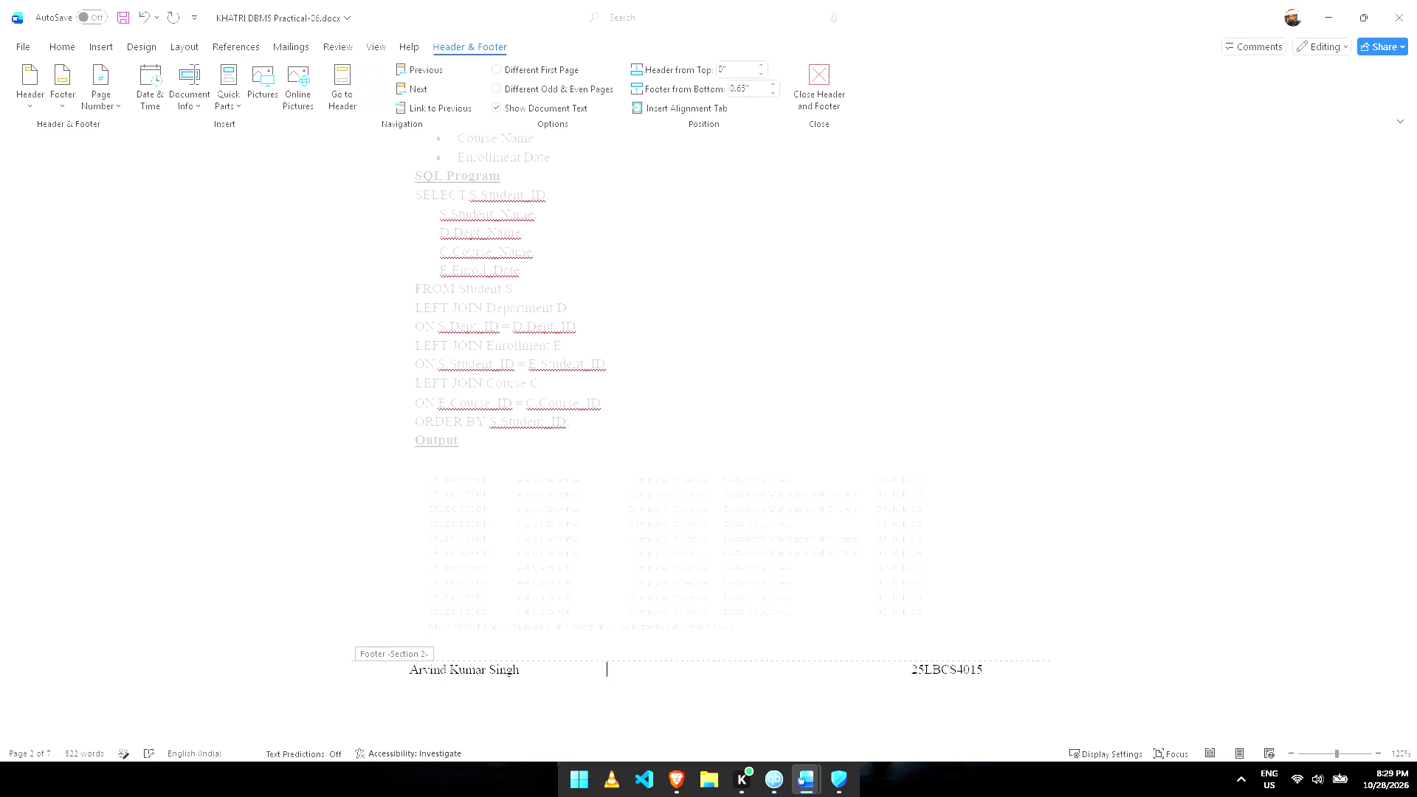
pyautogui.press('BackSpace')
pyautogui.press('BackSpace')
# Change the last digit of the student ID in the Section 2 footer to 4 and close the footer.
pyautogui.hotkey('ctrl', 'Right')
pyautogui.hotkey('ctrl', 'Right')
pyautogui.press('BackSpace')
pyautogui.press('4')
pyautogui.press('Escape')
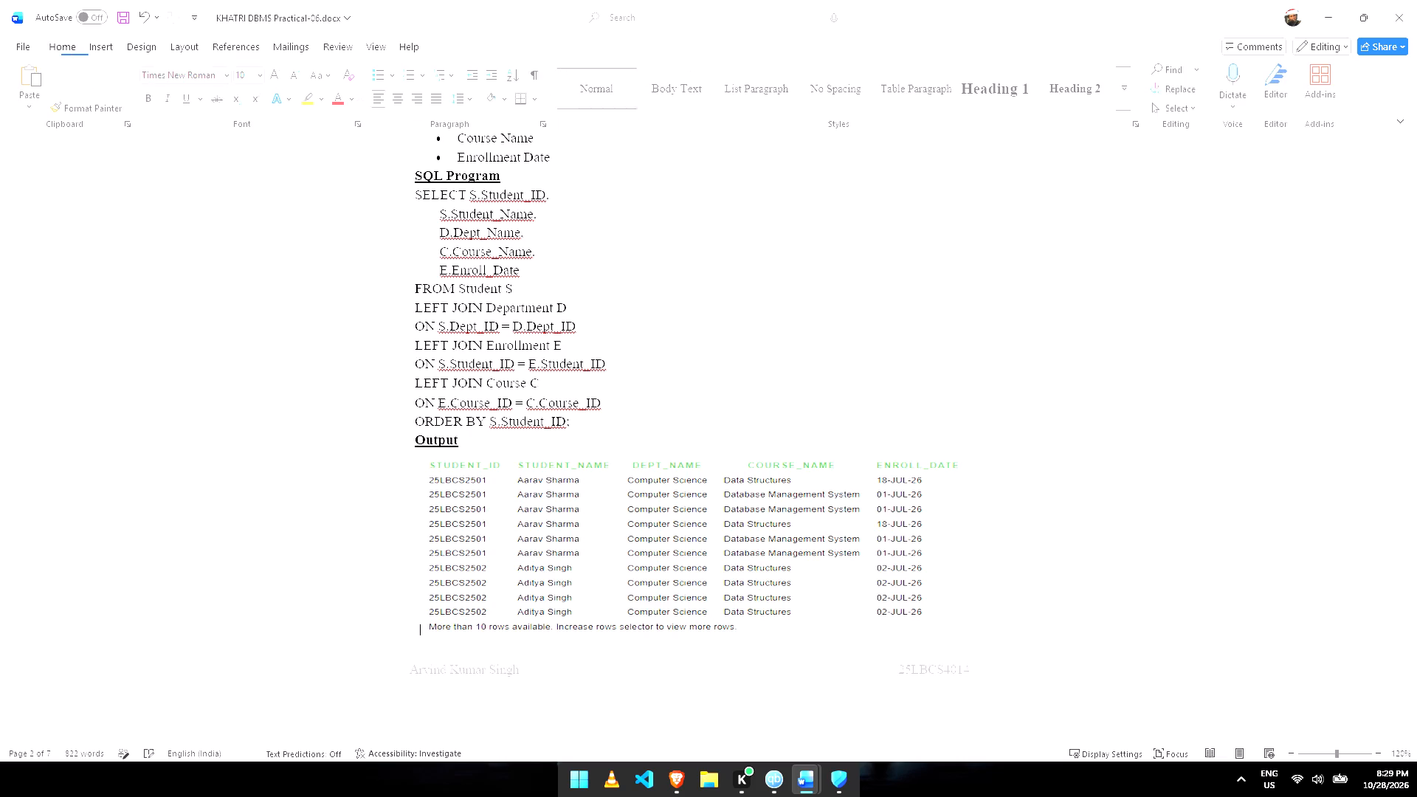
# Replace the student name in the Section 1 footer with the second student's full name.
pyautogui.scroll(18, 476, 662)
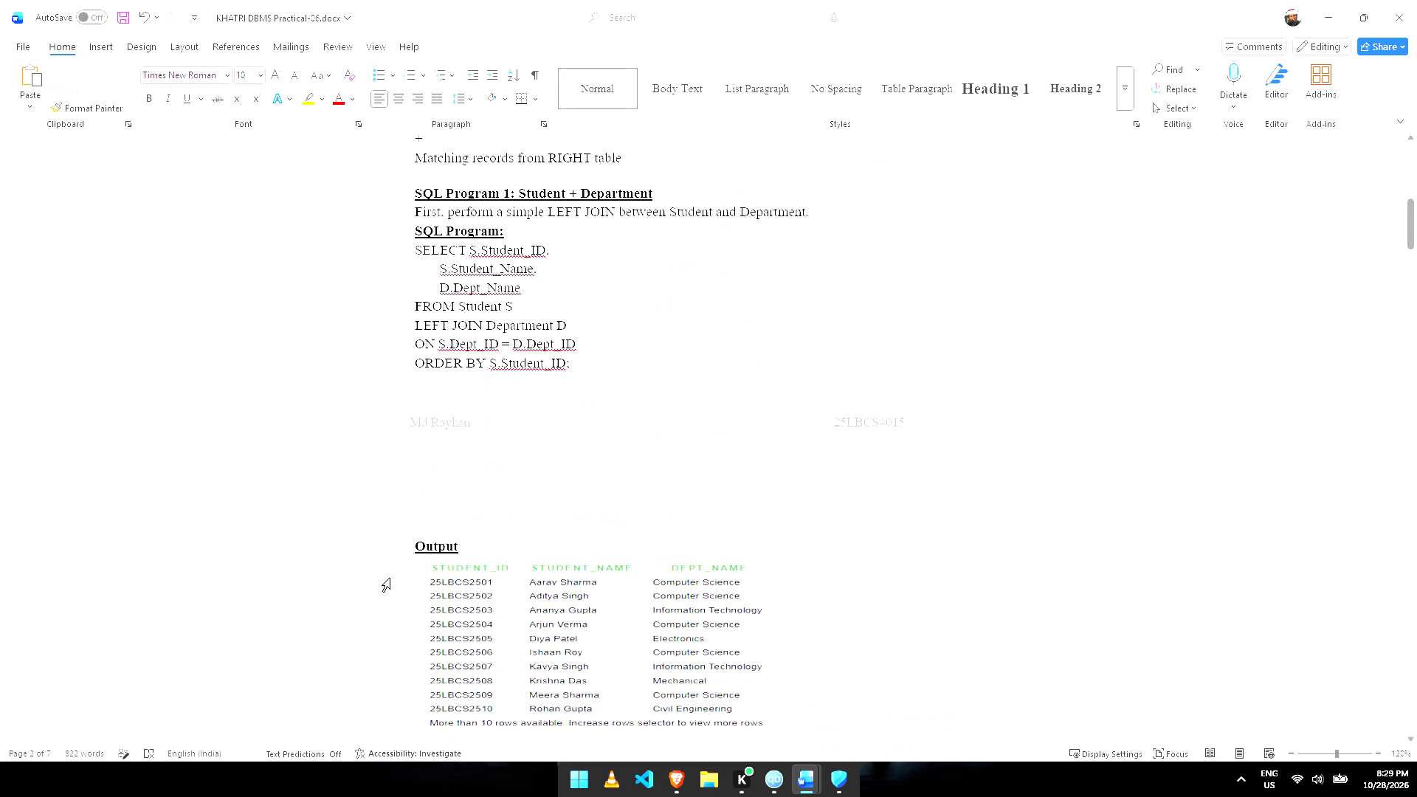
pyautogui.rightClick(453, 460)
pyautogui.click(471, 463)
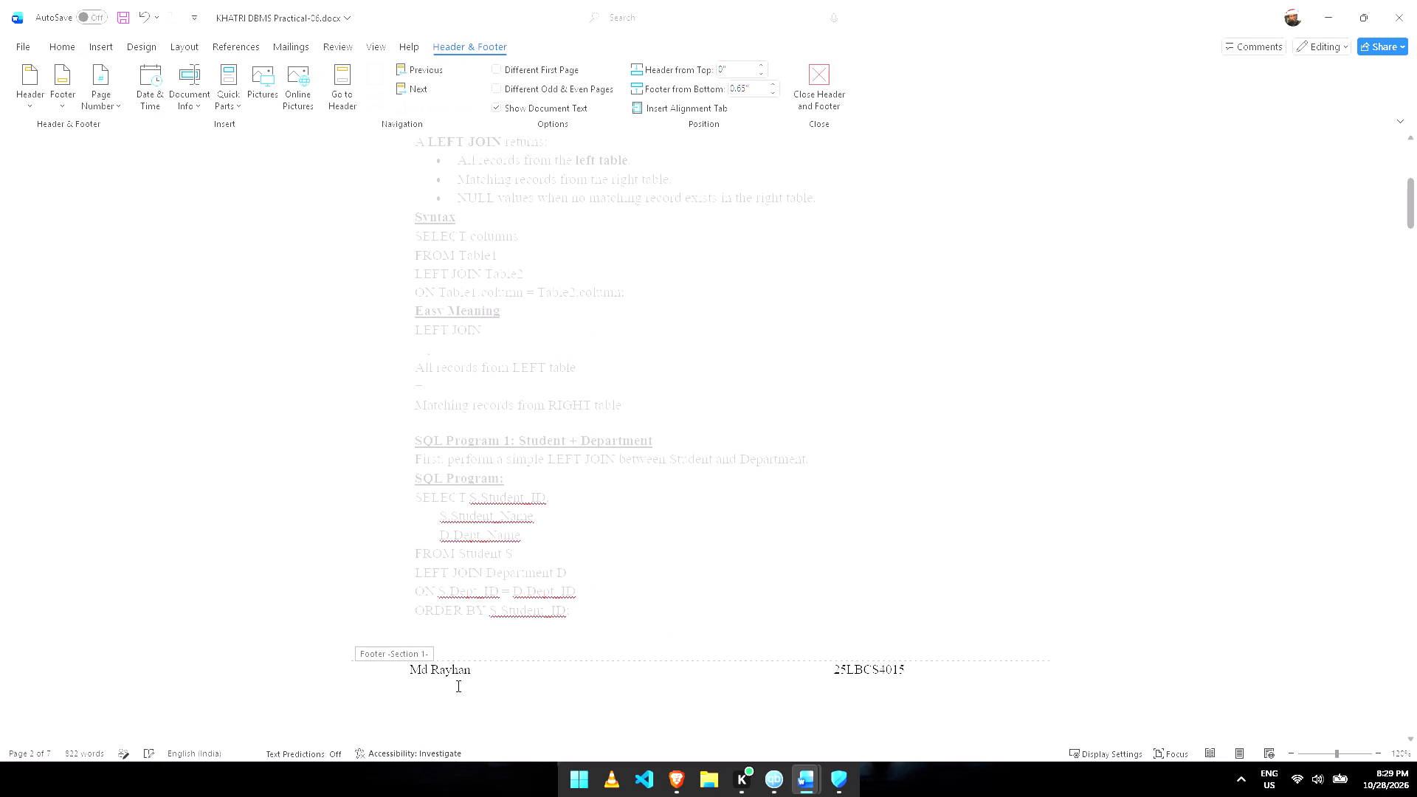
pyautogui.click(467, 672)
pyautogui.hotkey('ctrl', 'BackSpace')
pyautogui.hotkey('ctrl', 'BackSpace')
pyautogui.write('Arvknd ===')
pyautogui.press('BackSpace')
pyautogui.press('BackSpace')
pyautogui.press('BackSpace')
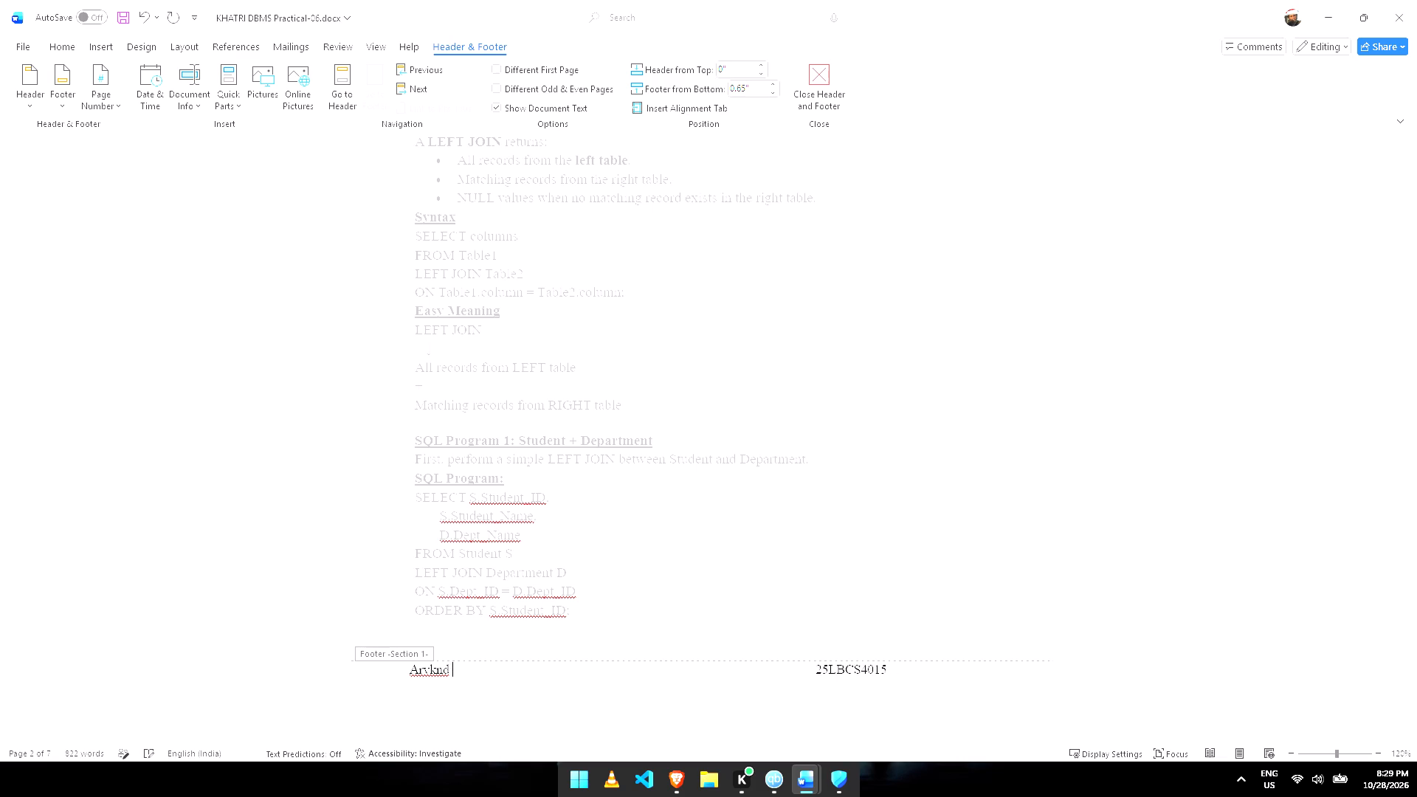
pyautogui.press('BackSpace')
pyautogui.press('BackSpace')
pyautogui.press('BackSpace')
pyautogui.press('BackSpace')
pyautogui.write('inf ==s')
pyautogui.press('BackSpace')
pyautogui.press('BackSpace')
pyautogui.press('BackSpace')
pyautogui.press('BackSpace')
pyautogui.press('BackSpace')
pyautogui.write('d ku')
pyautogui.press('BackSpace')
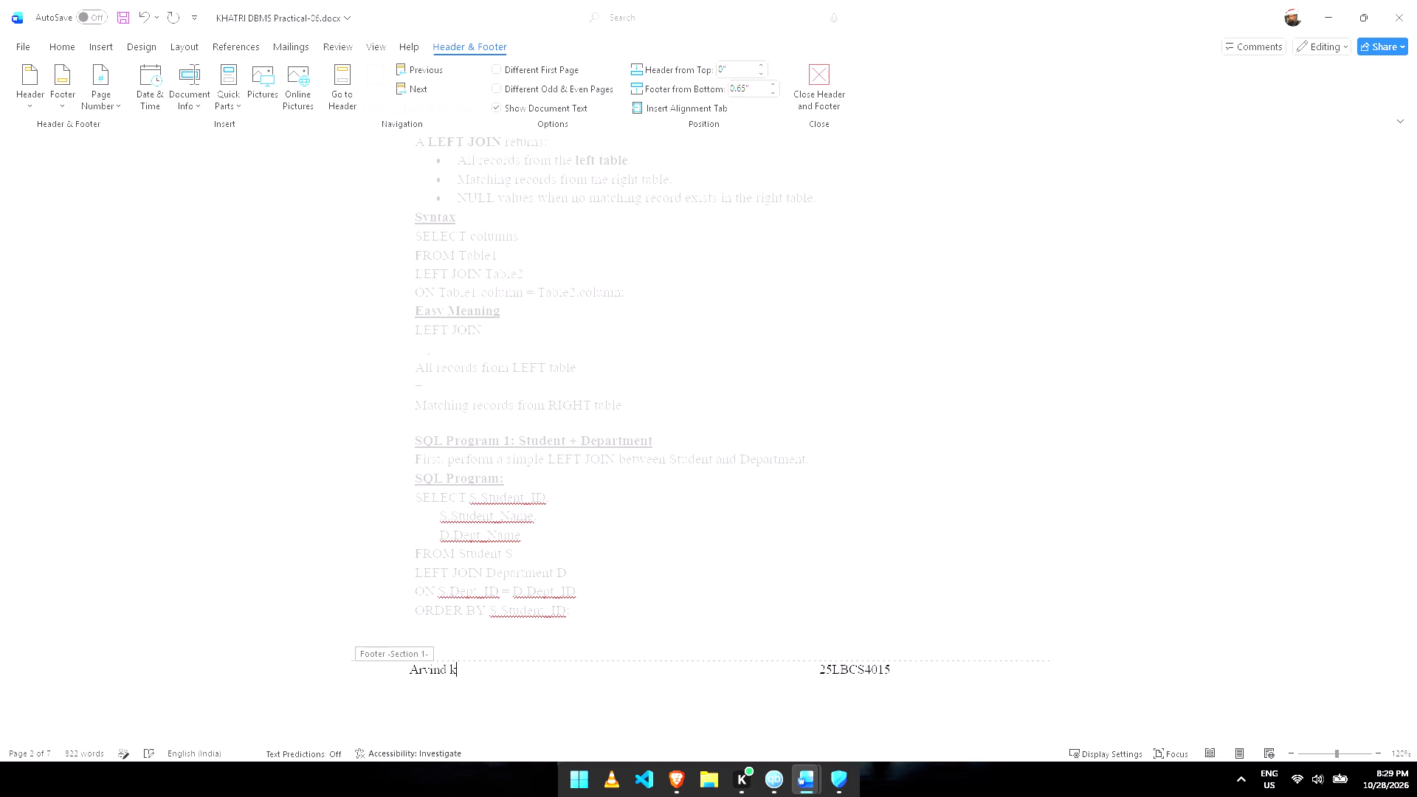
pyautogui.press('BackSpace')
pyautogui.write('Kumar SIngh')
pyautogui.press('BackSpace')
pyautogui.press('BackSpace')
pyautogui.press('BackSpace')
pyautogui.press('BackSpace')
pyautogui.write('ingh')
# Change the last digit of the student ID in the Section 1 footer to 4 and close the footer.
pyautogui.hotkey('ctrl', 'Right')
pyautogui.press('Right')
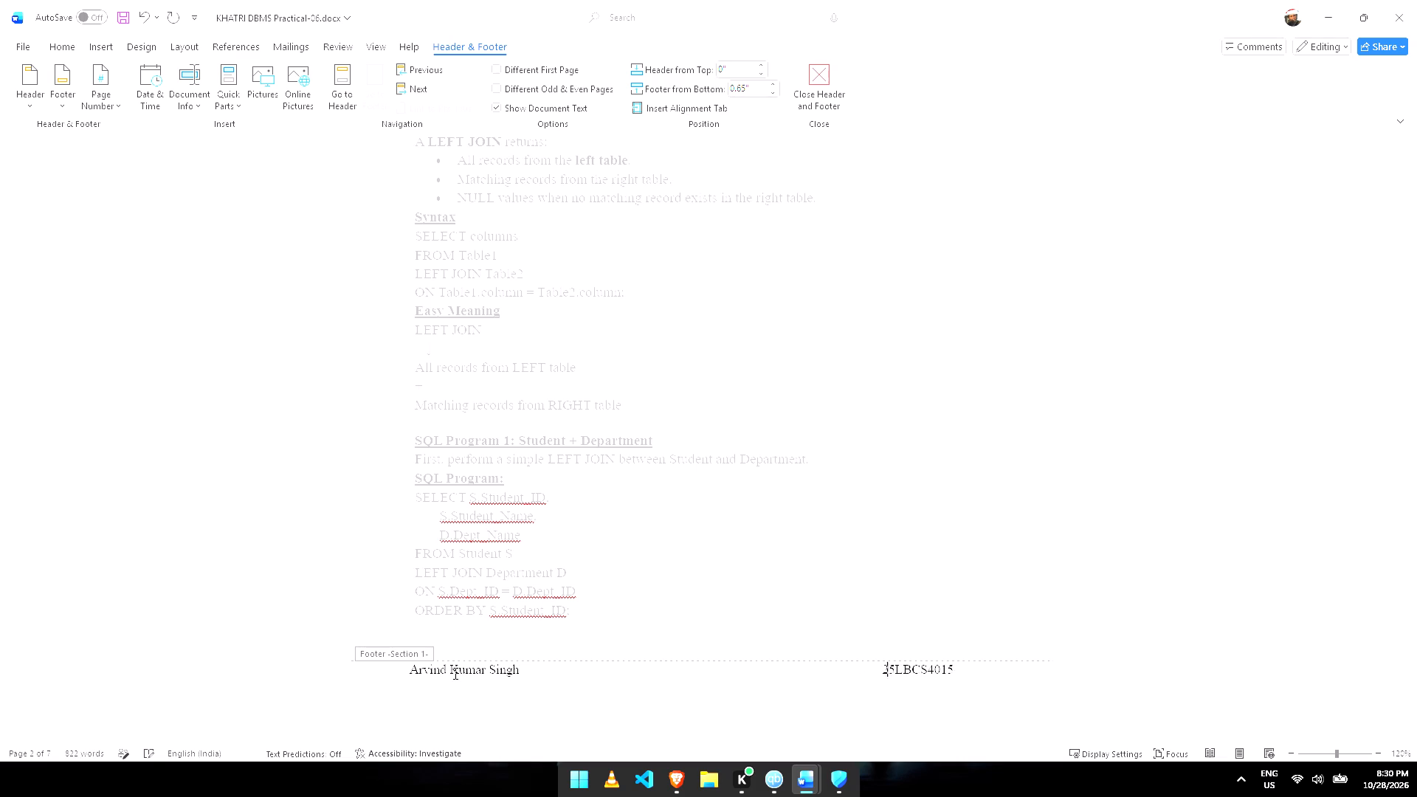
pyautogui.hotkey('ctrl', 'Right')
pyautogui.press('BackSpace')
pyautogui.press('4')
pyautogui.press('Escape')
# Review the document from the first page to the last, checking the name and student ID in the page footers.
pyautogui.scroll(2, 305, 623)
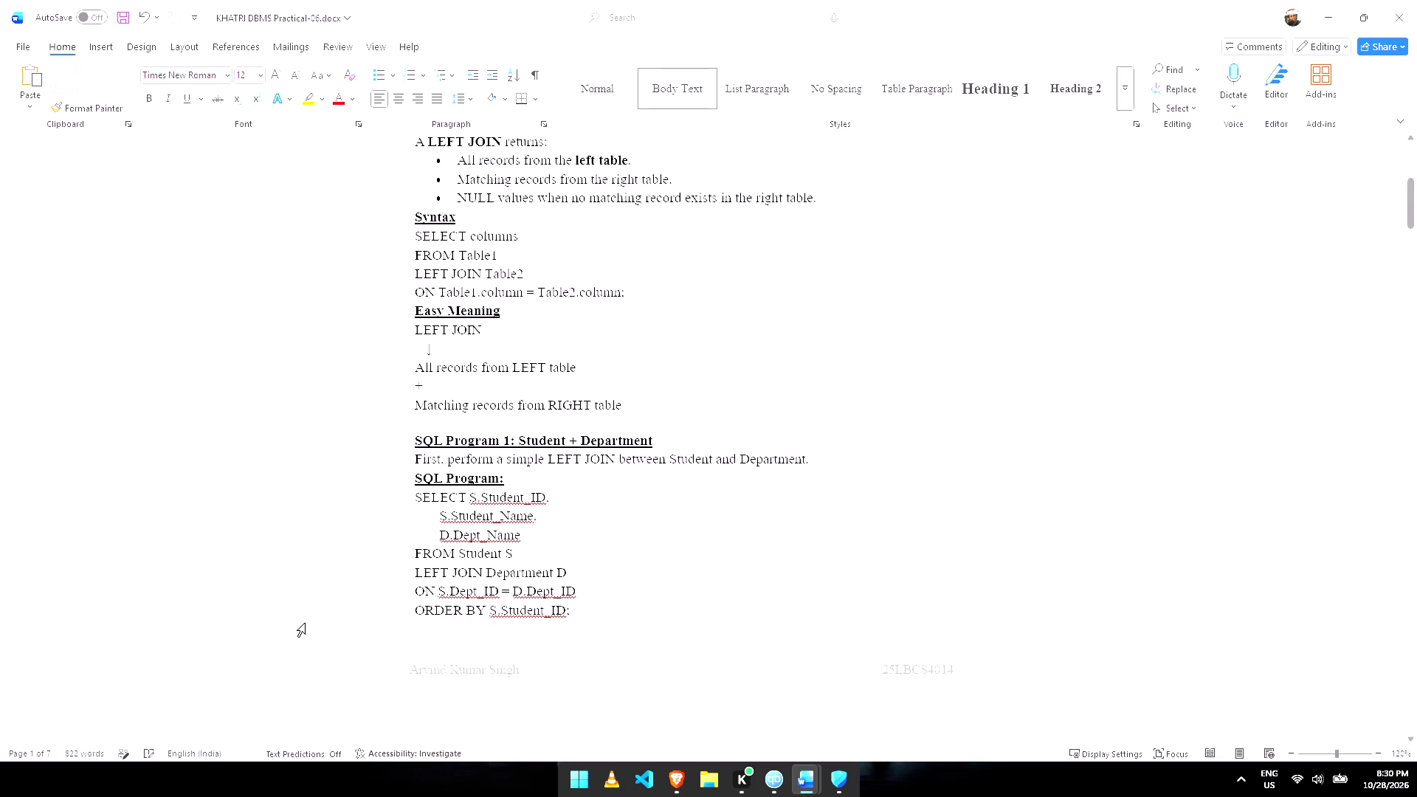
pyautogui.scroll(10, 305, 623)
pyautogui.scroll(-1, 315, 618)
pyautogui.scroll(7, 315, 618)
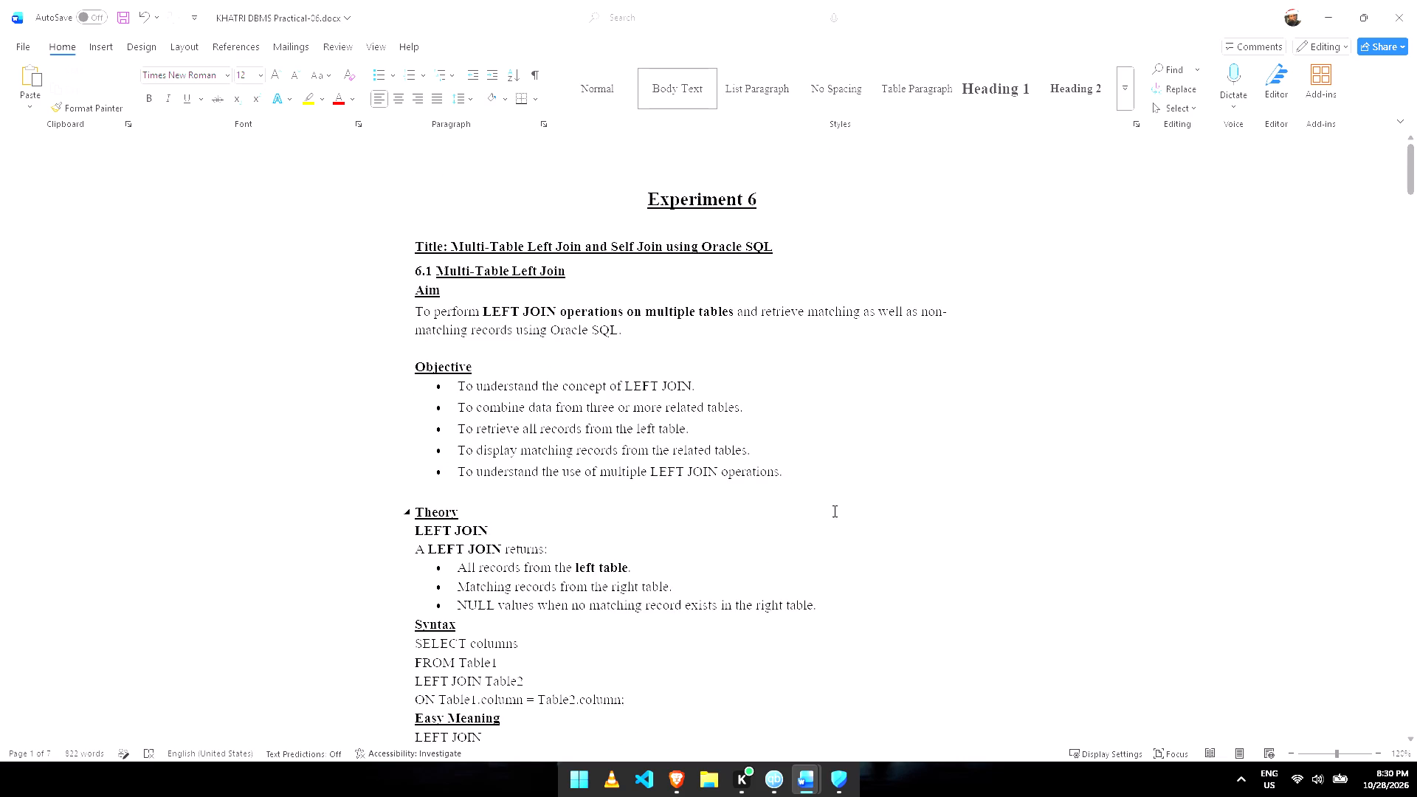
pyautogui.scroll(-20, 746, 519)
pyautogui.scroll(-8, 746, 519)
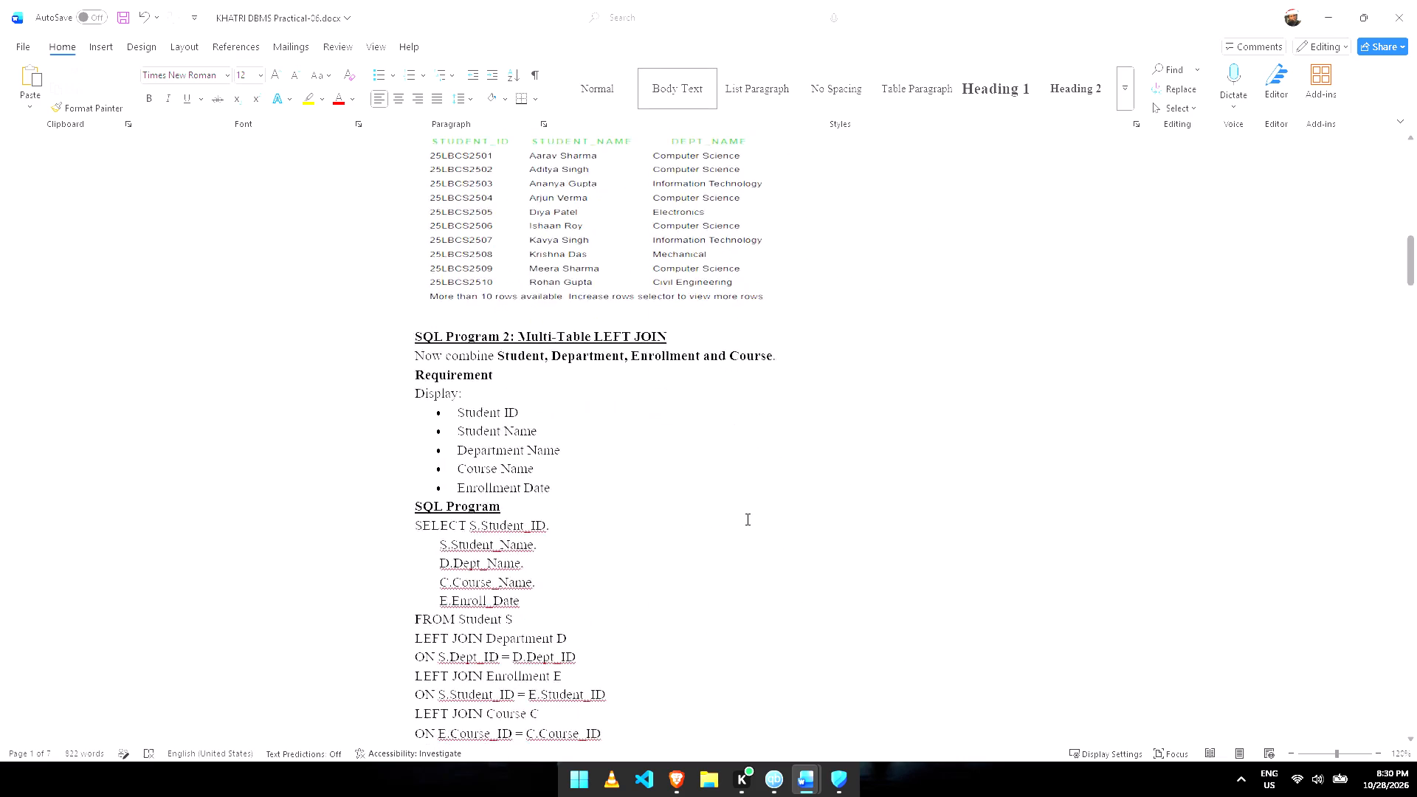
pyautogui.scroll(-11, 746, 519)
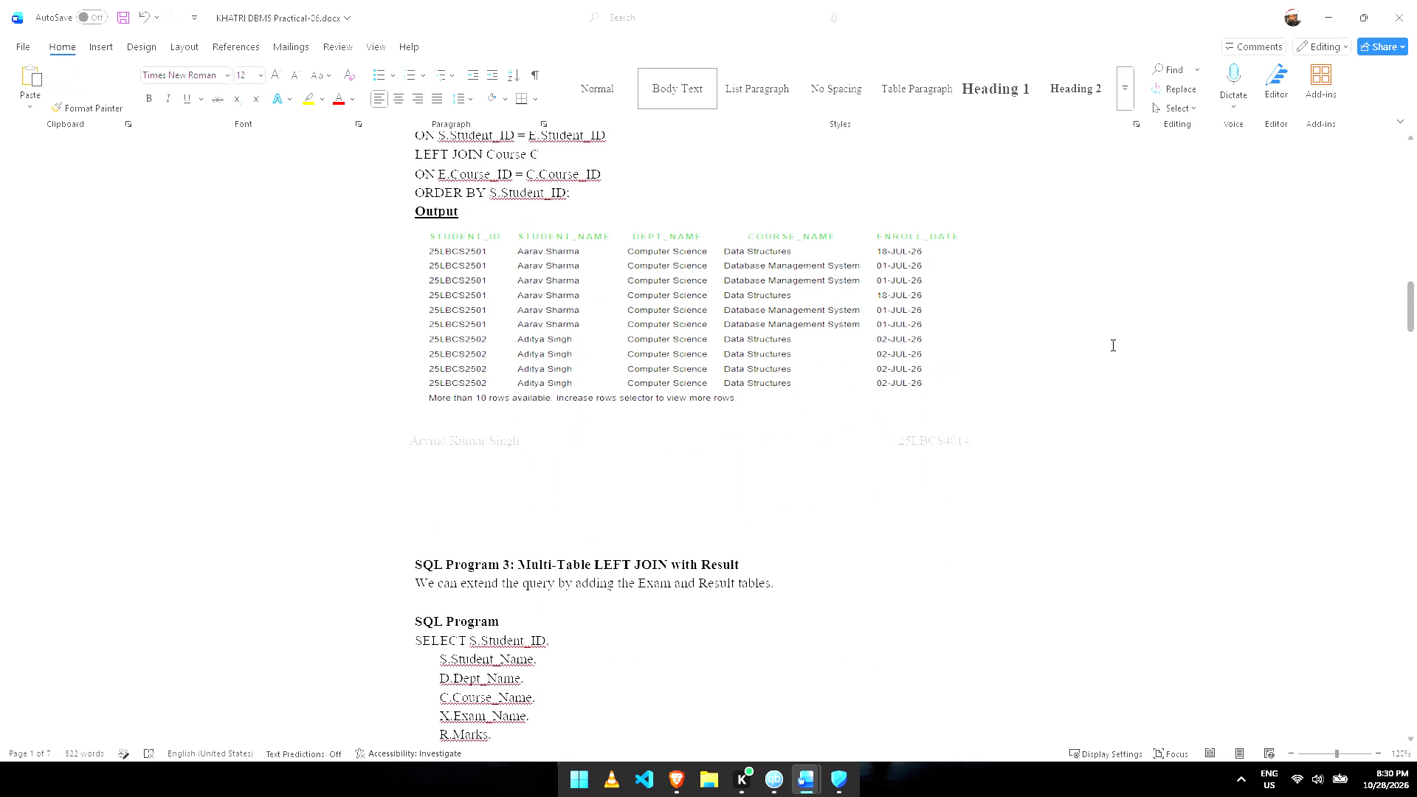
pyautogui.moveTo(1168, 337); pyautogui.dragTo(1199, 565, button='middle')
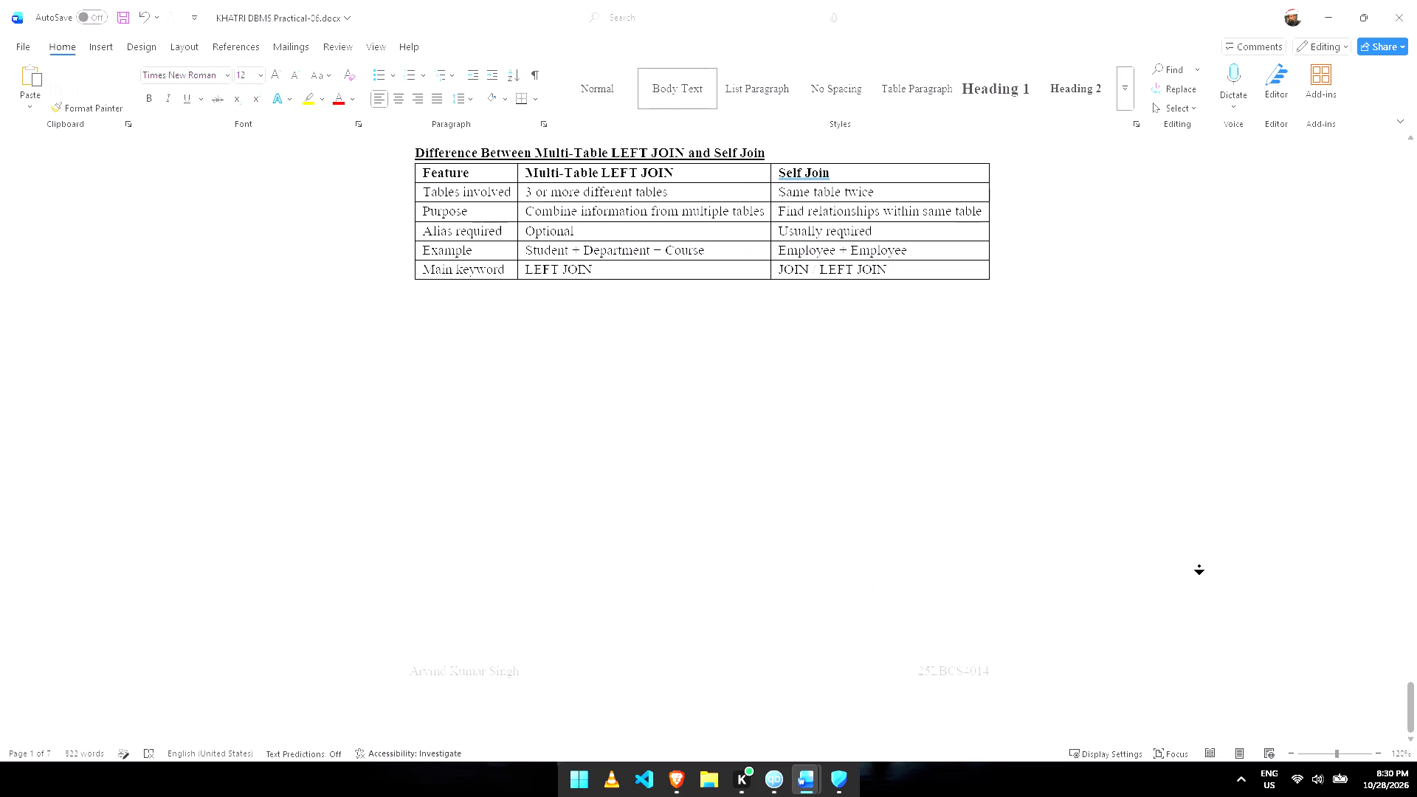
pyautogui.moveTo(1199, 565); pyautogui.dragTo(1198, 569, button='middle')
pyautogui.rightClick(1055, 327)
pyautogui.click(1351, 470)
# Print all pages of the document with the Microsoft Print to PDF printer.
pyautogui.hotkey('ctrl', 'p')
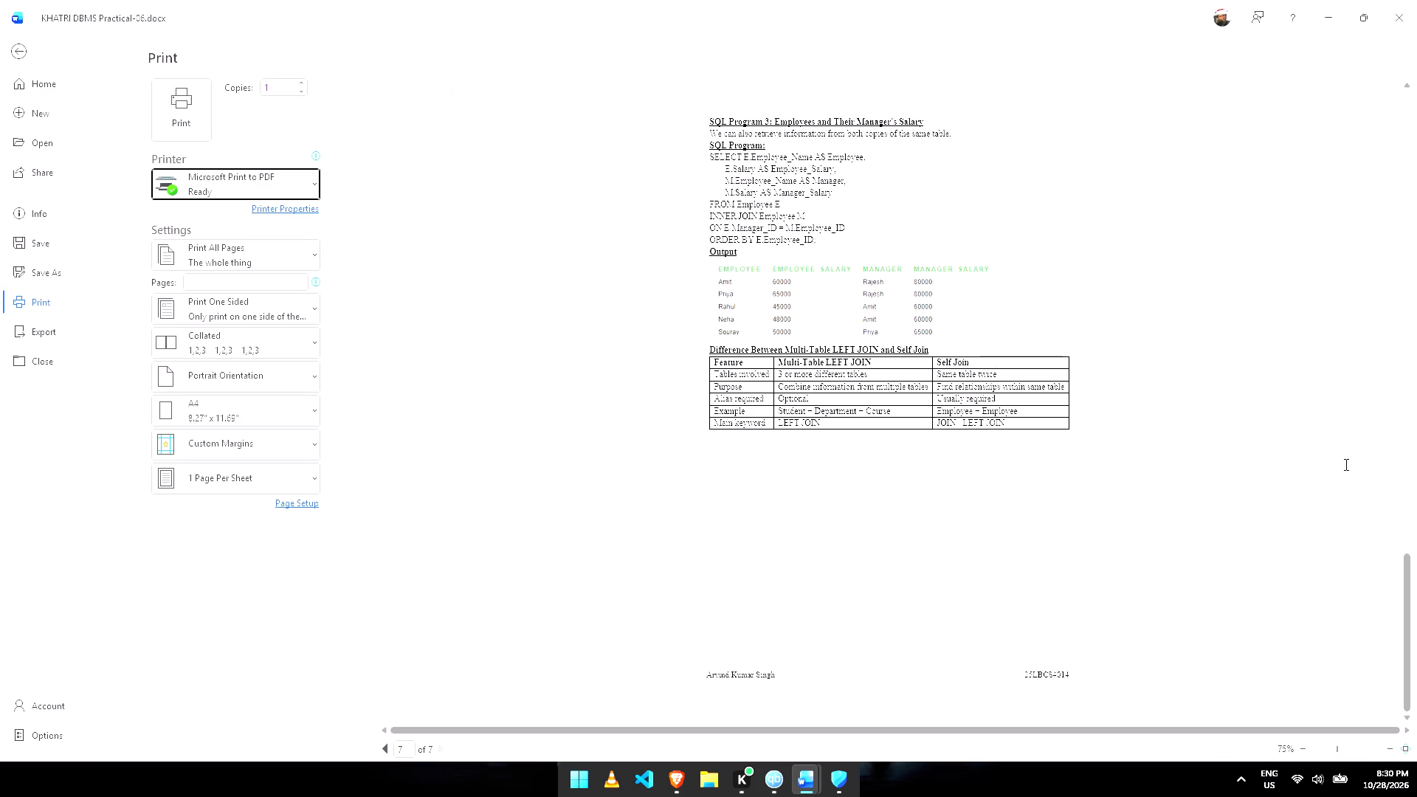
pyautogui.press('Return')
pyautogui.press('\\')
pyautogui.press('Return')
pyautogui.press('Return')
pyautogui.press('Return')
pyautogui.doubleClick(345, 590)
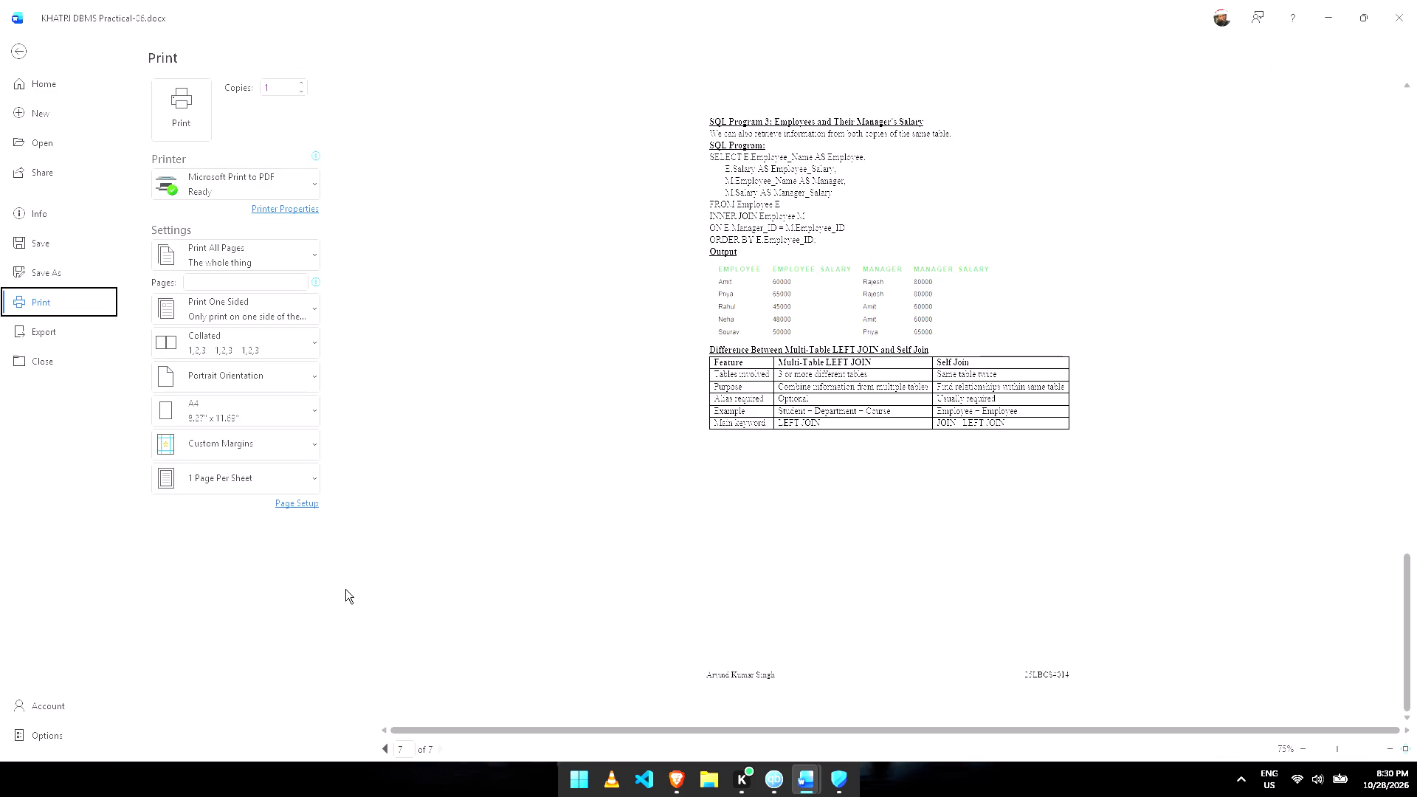
pyautogui.press('Return')
pyautogui.press('Return')
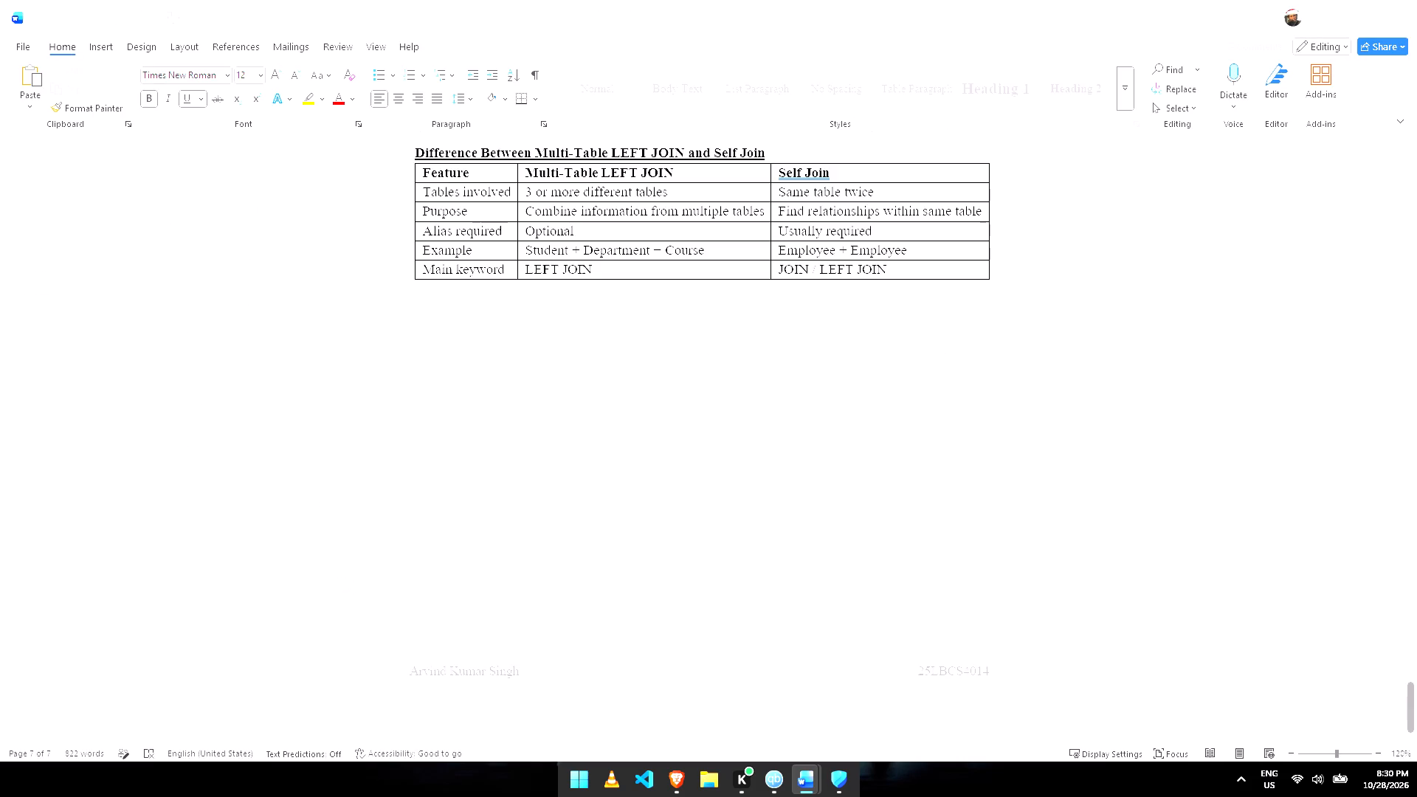
# Save the print output in Downloads as a PDF named arvind6dbms.
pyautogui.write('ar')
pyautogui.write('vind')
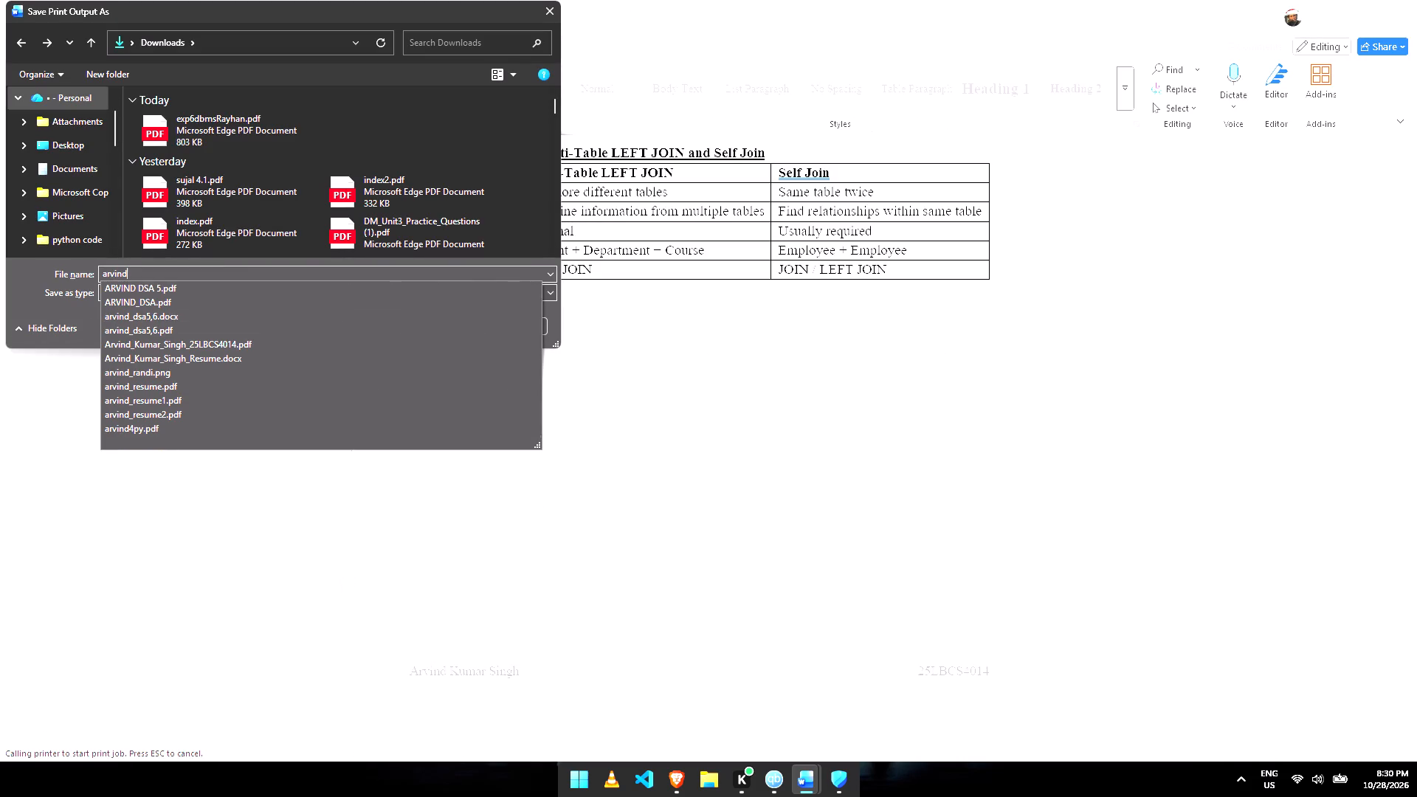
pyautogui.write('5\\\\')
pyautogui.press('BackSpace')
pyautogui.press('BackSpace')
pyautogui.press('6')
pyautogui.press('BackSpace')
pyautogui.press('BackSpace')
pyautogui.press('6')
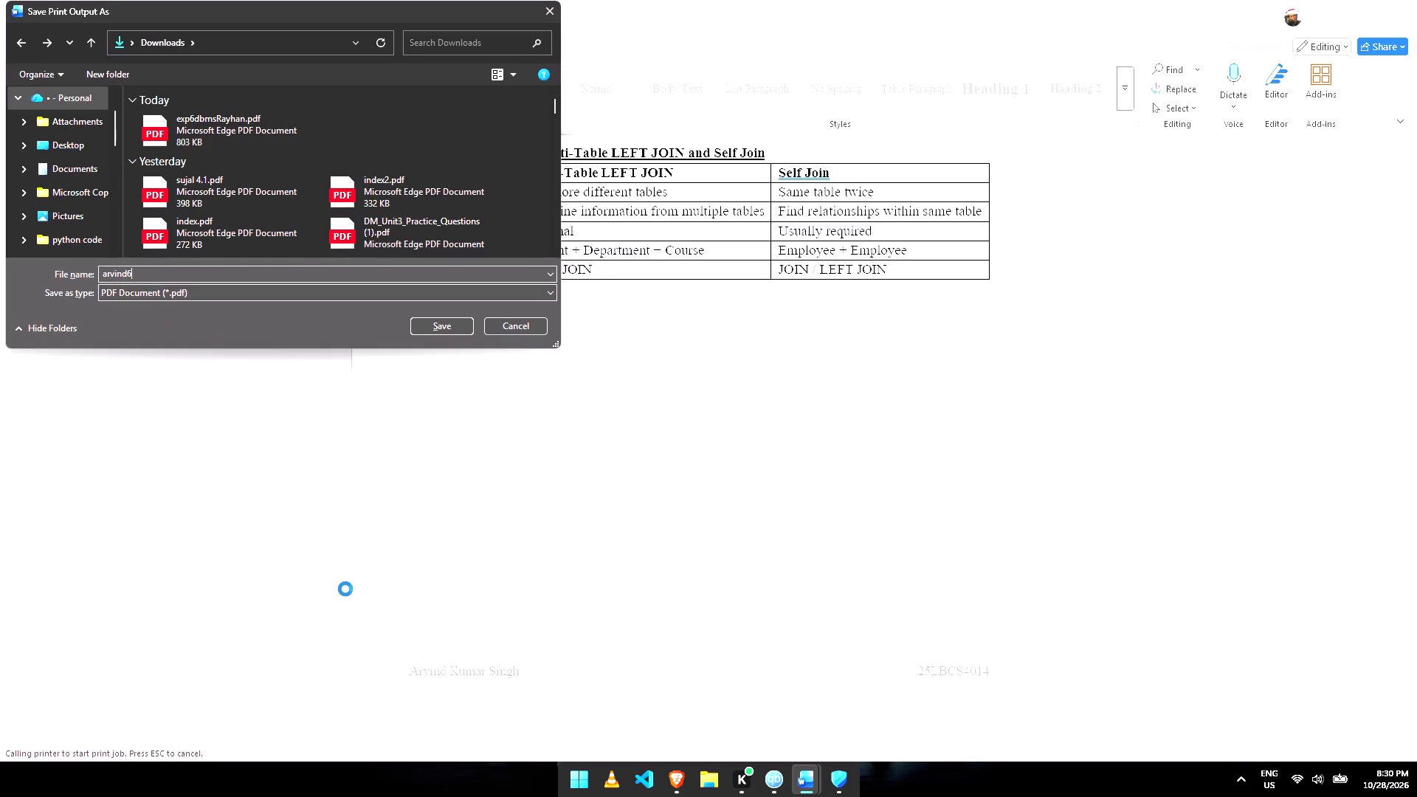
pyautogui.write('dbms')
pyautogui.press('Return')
# Switch to File Explorer, open exp6dbmsRayhan.pdf from the Downloads folder to view it, and close the PDF.
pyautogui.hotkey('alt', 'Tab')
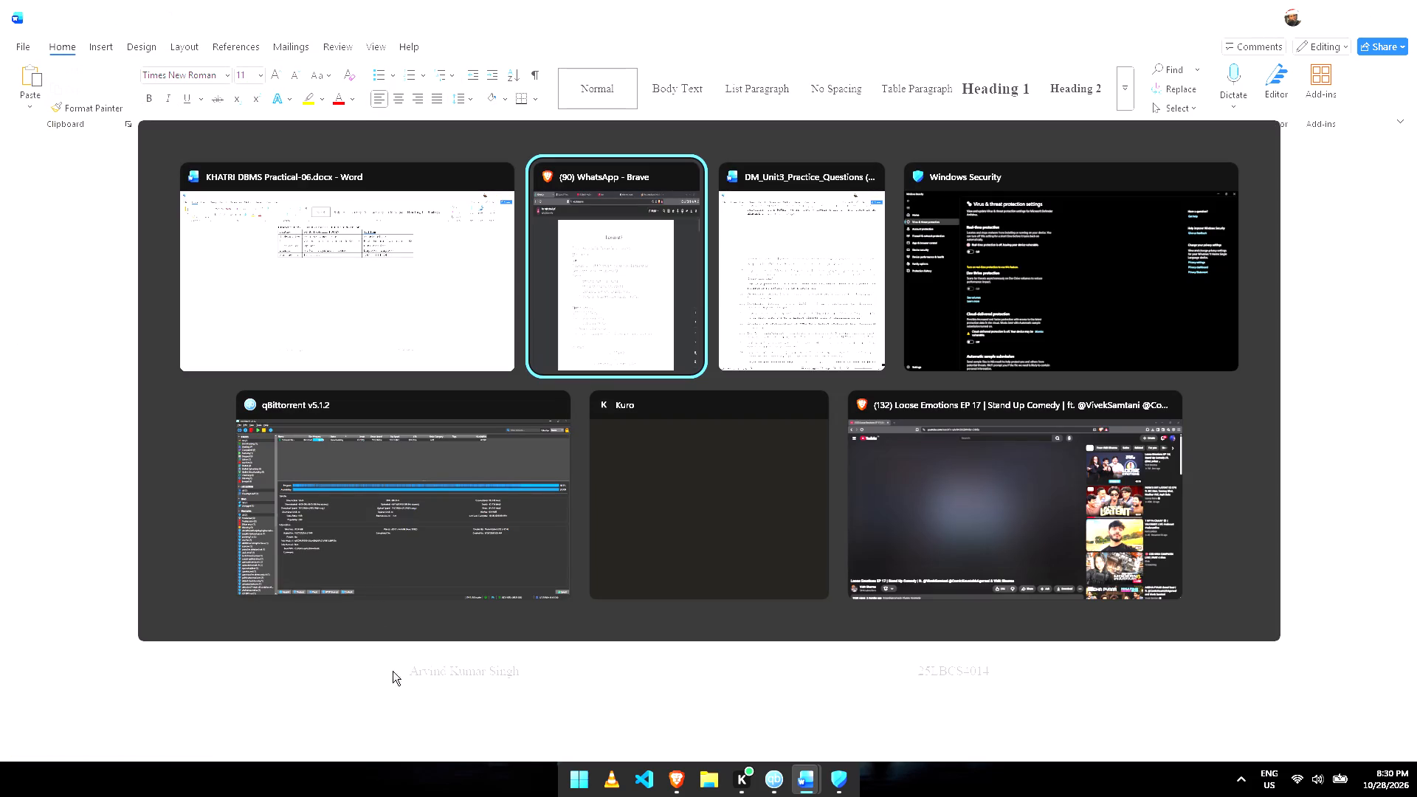
pyautogui.keyDown('alt'); pyautogui.click(714, 796); pyautogui.keyUp('alt')
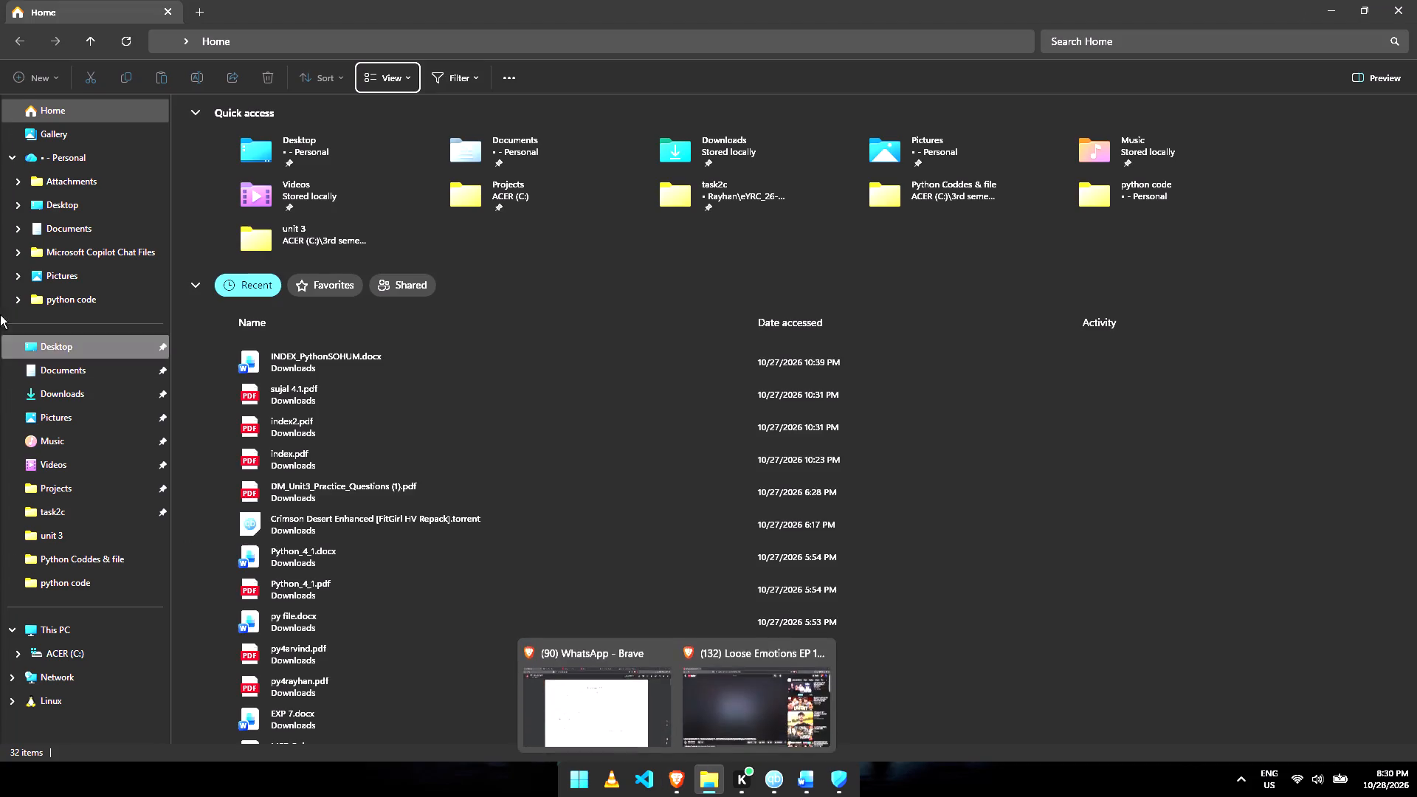
pyautogui.click(22, 379)
pyautogui.click(27, 384)
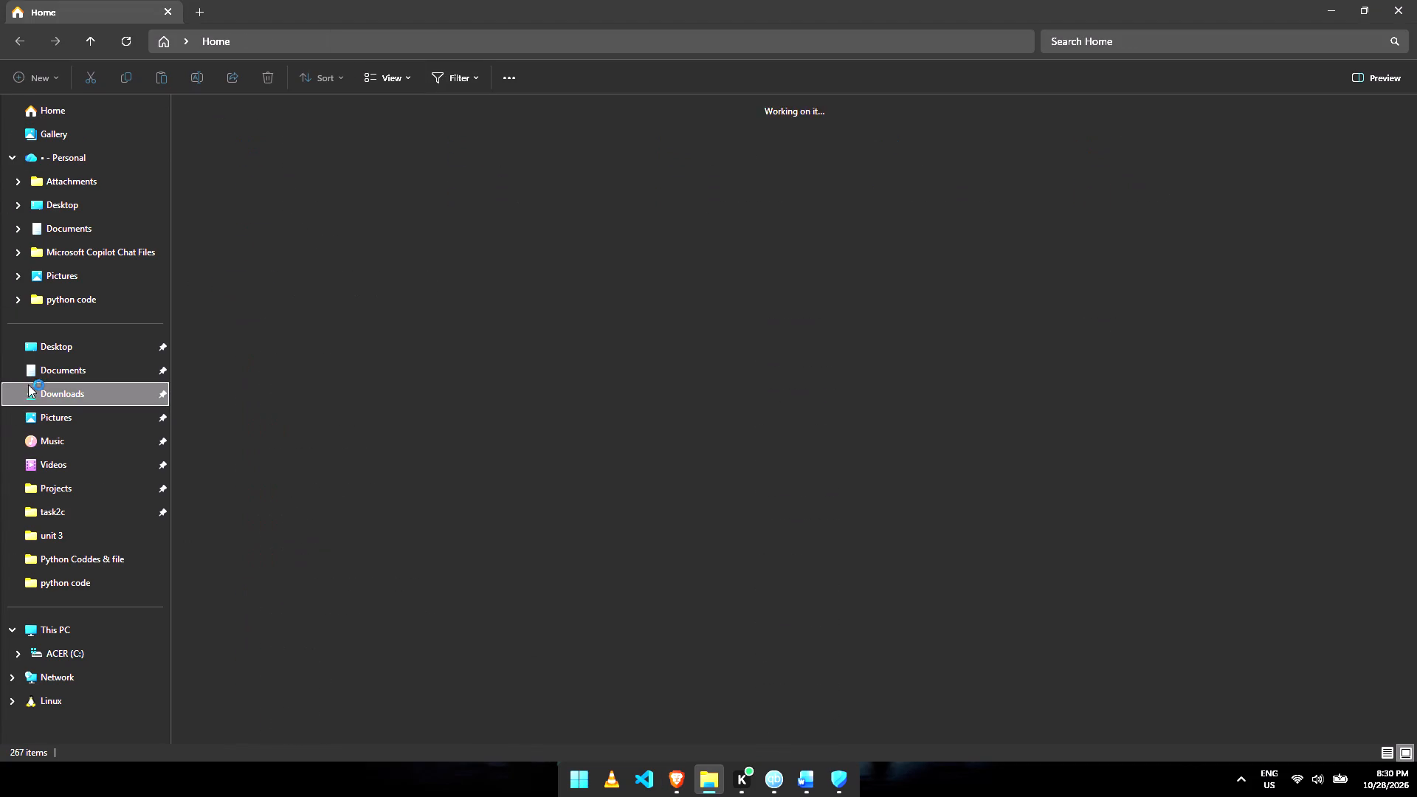
pyautogui.doubleClick(199, 170)
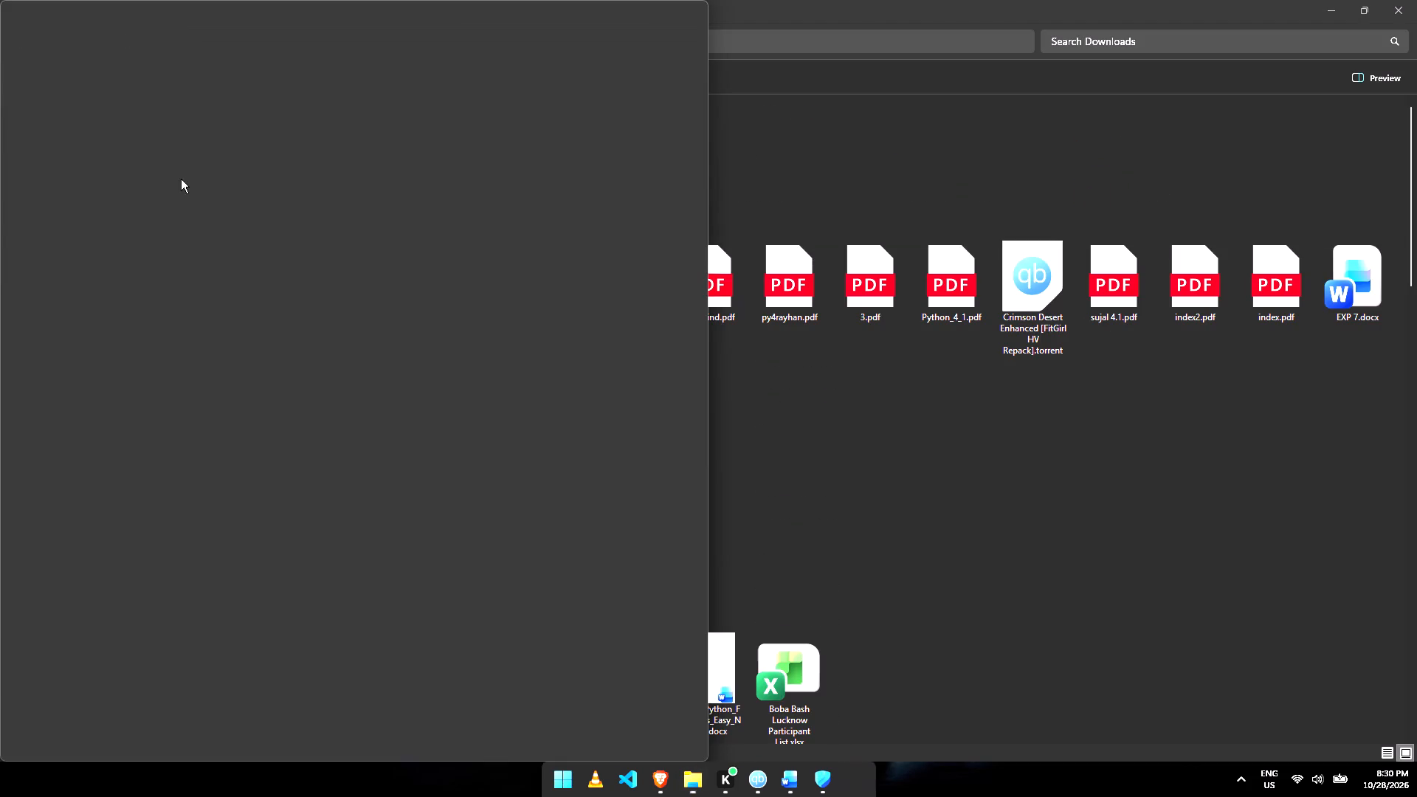
pyautogui.click(657, 15)
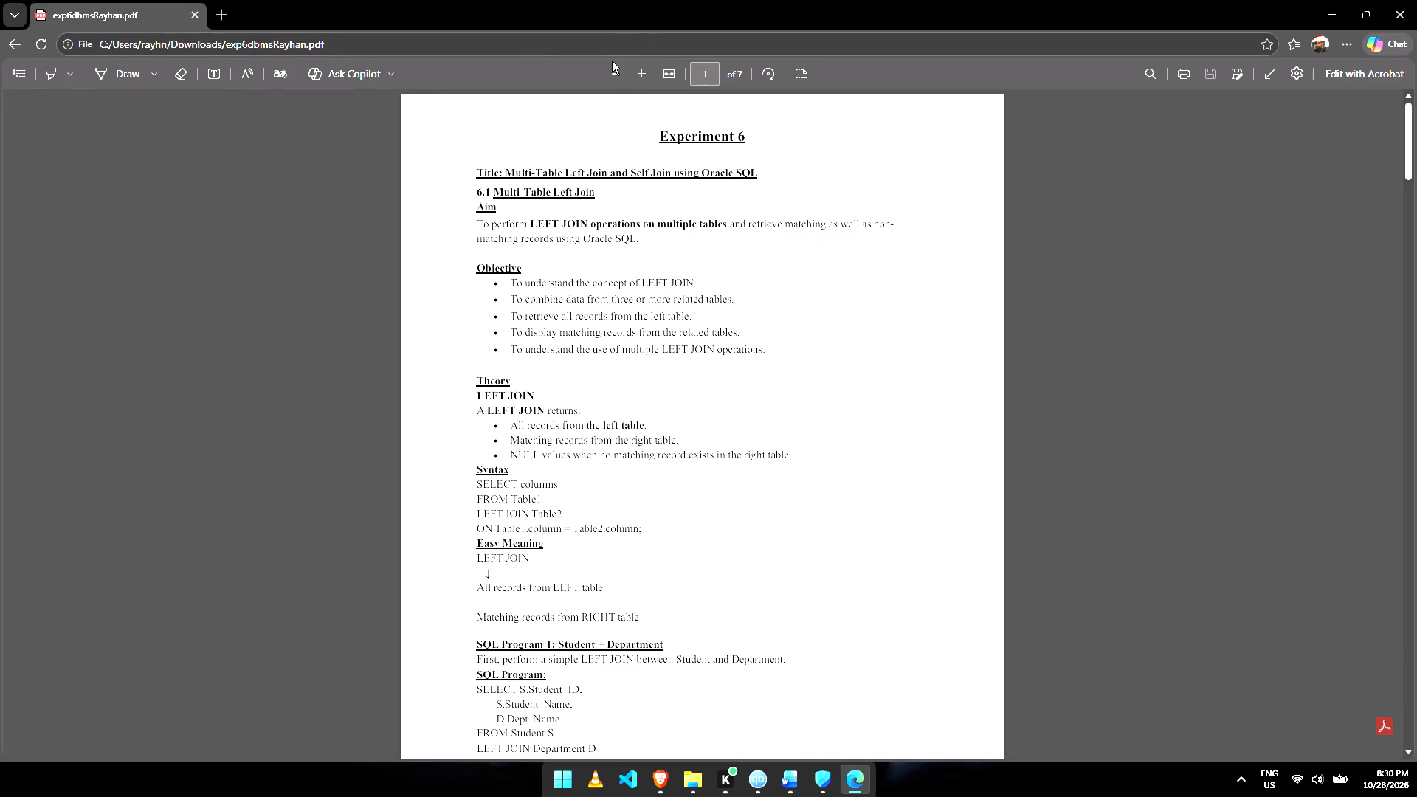
pyautogui.hotkey('alt', 'F4')
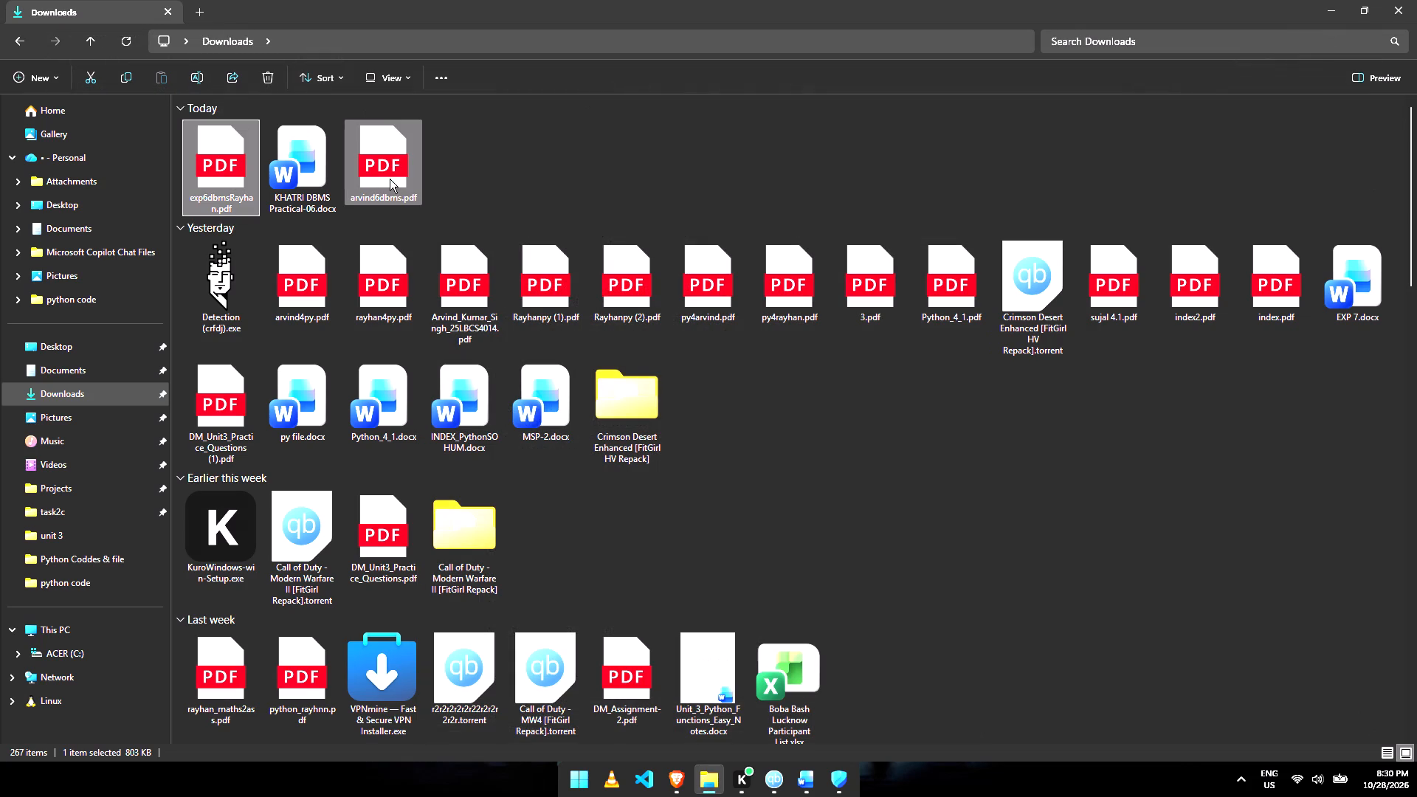
# Open arvind6dbms.pdf from the Downloads folder to check the saved print output, and close the PDF.
pyautogui.doubleClick(393, 177)
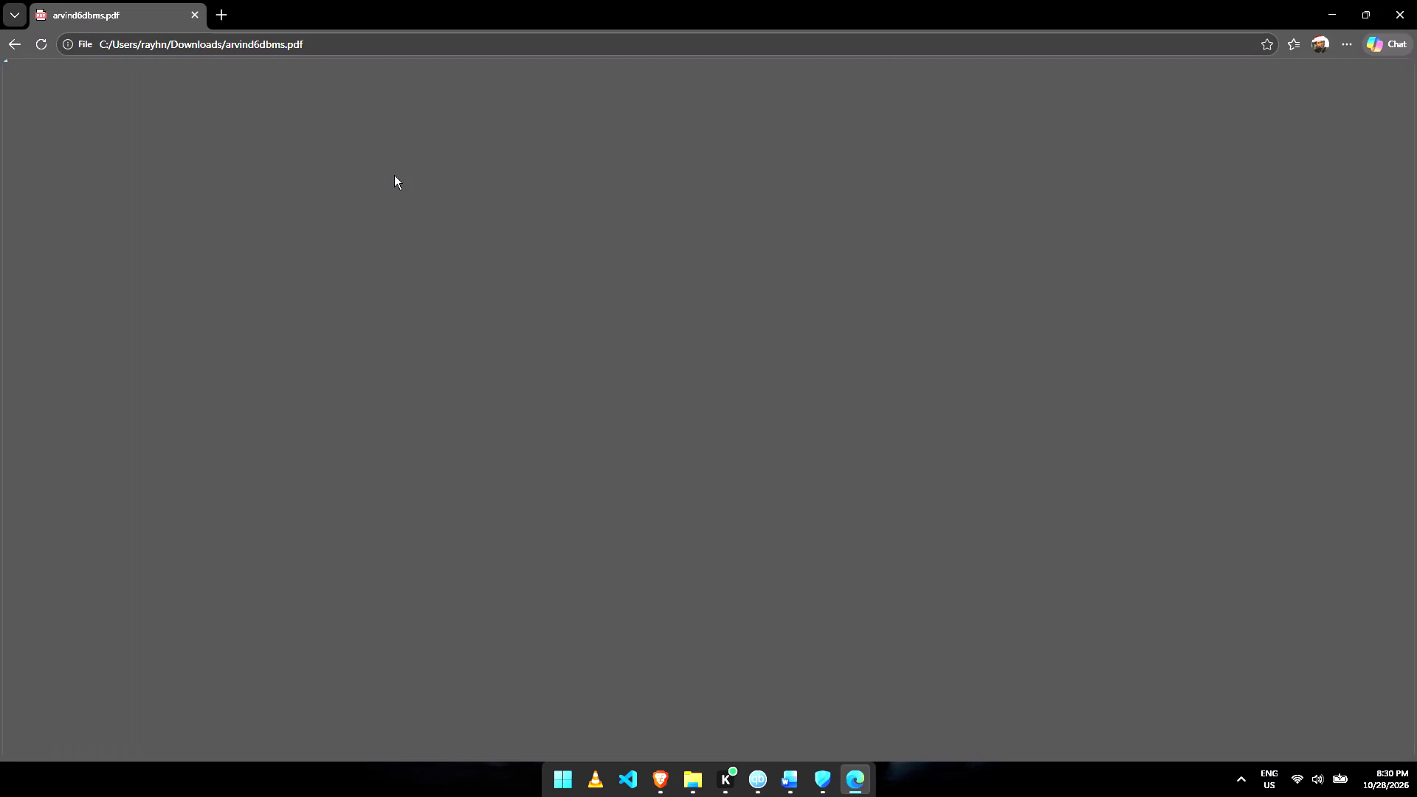
pyautogui.hotkey('alt', 'F4')
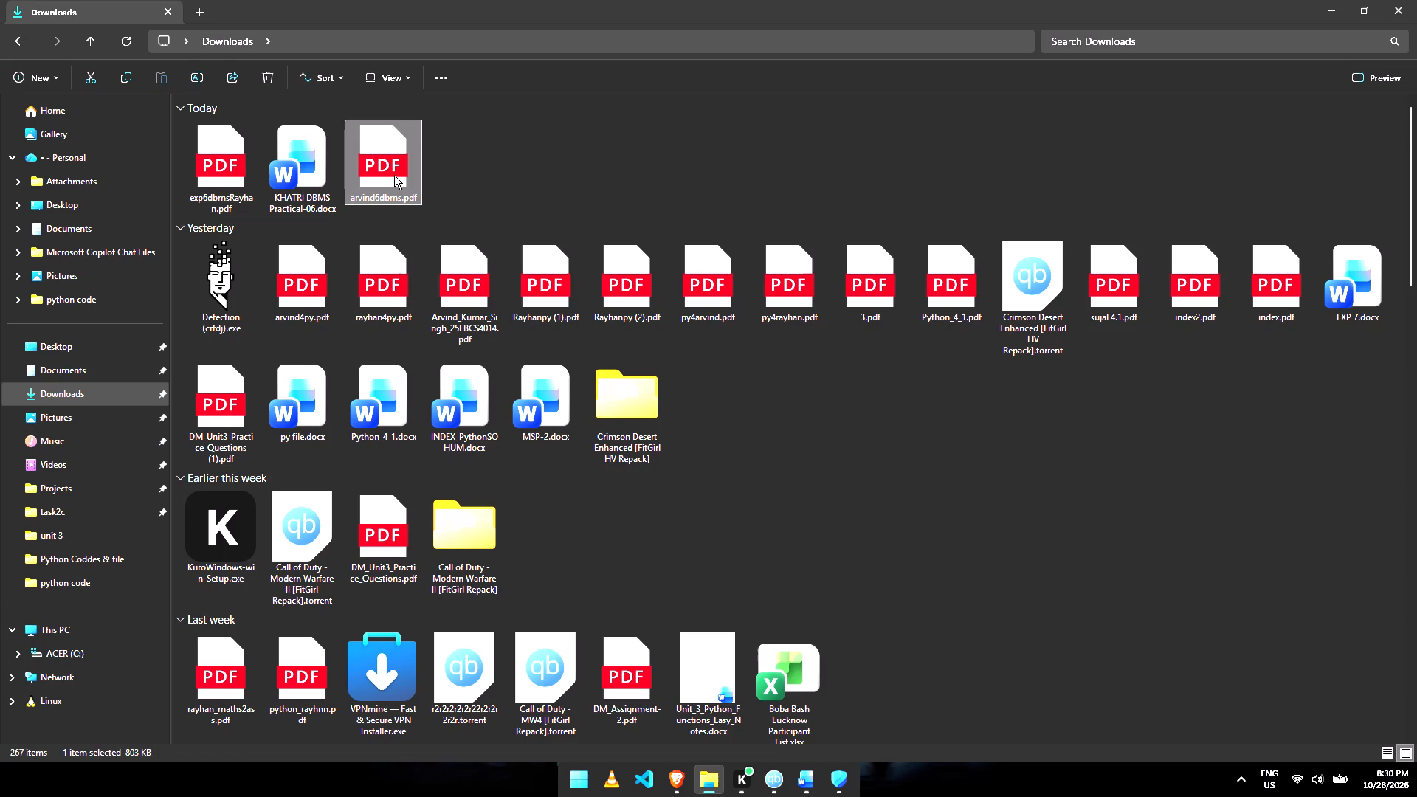
pyautogui.hotkey('alt', 'Tab')
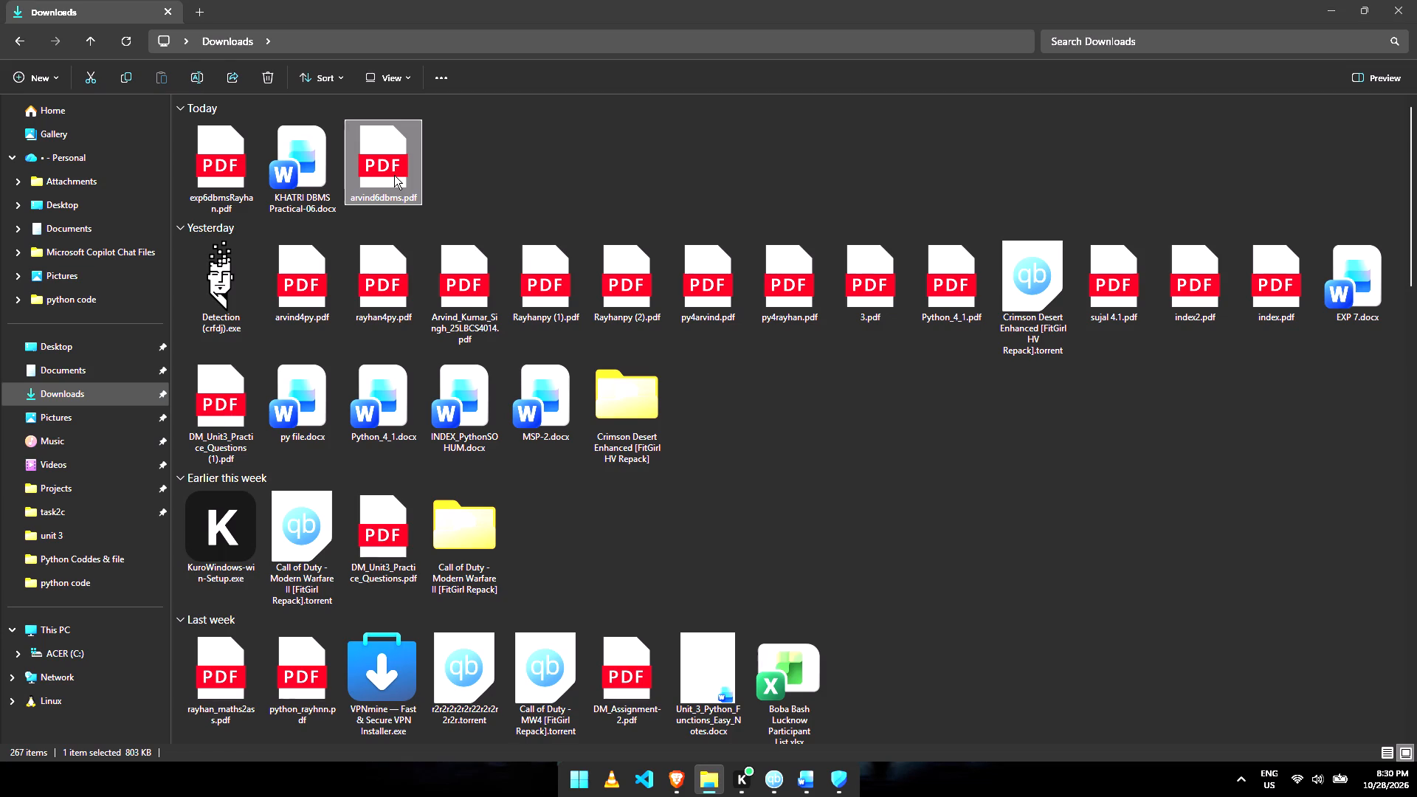